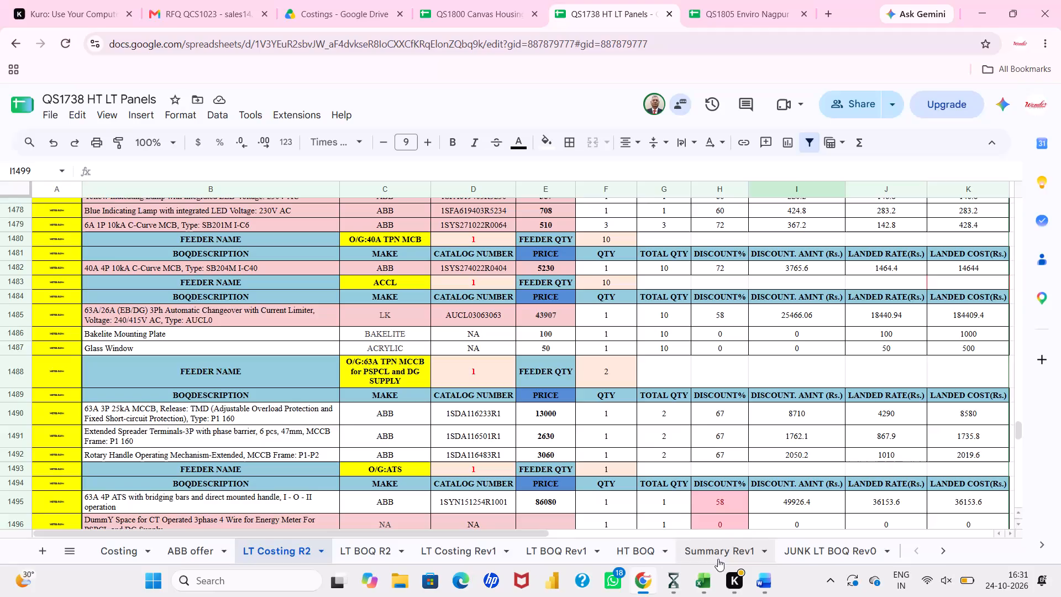
Review the feeder items, switchgear cost and busbar details around rows 1475 to 1511 of the LT Costing R2 sheet.
{"action": "left_click", "coordinate": [527, 416]}
{"action": "scroll", "coordinate": [527, 416], "scroll_direction": "up", "scroll_amount": 2}
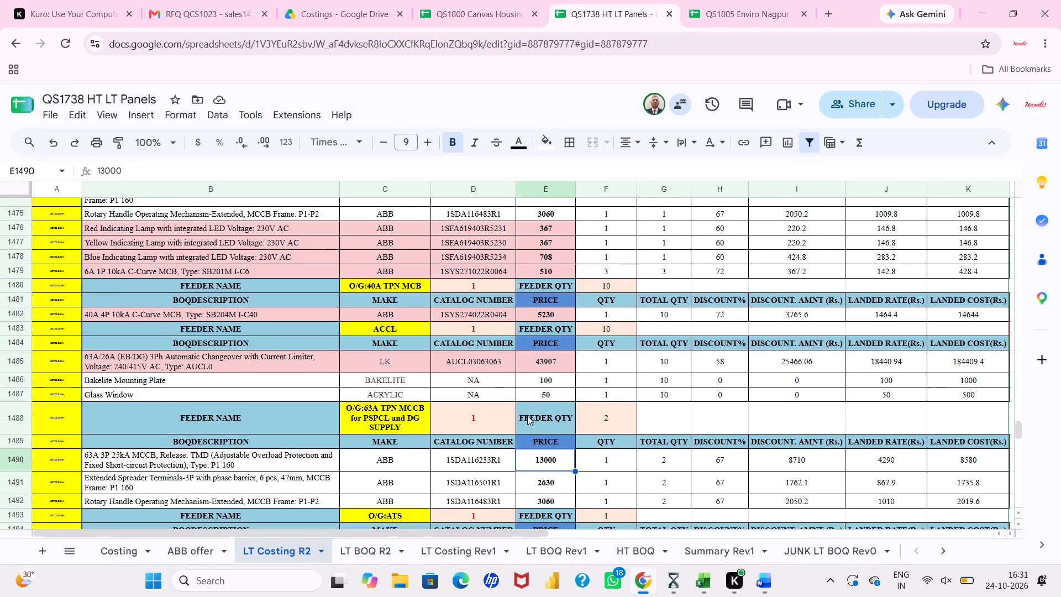
{"action": "left_click", "coordinate": [527, 416]}
{"action": "scroll", "coordinate": [527, 416], "scroll_direction": "down", "scroll_amount": 3}
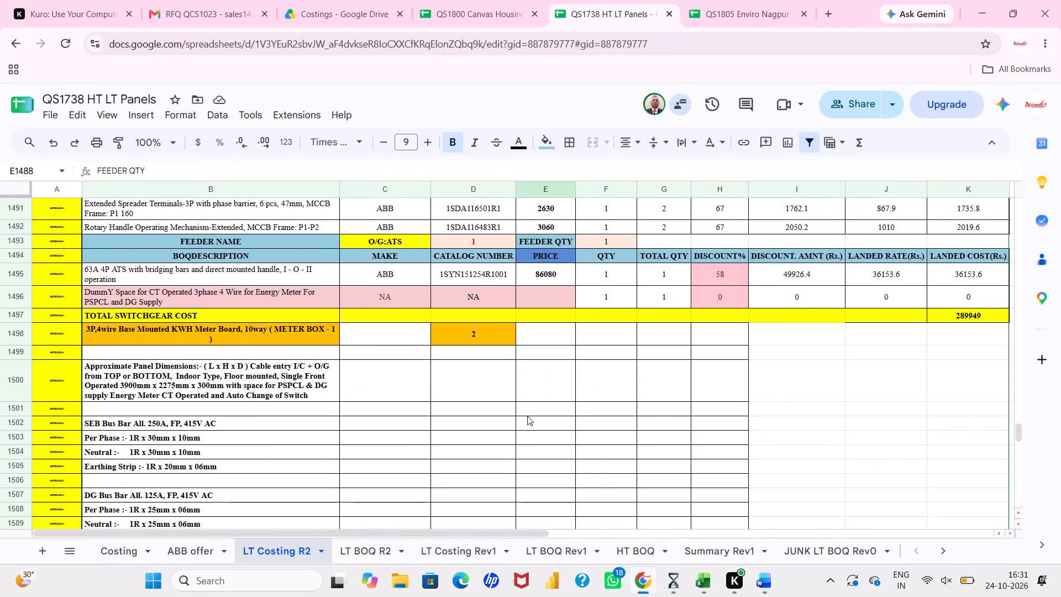
{"action": "scroll", "coordinate": [527, 416], "scroll_direction": "down", "scroll_amount": 1}
{"action": "left_click", "coordinate": [470, 388]}
{"action": "scroll", "coordinate": [470, 388], "scroll_direction": "up", "scroll_amount": 3}
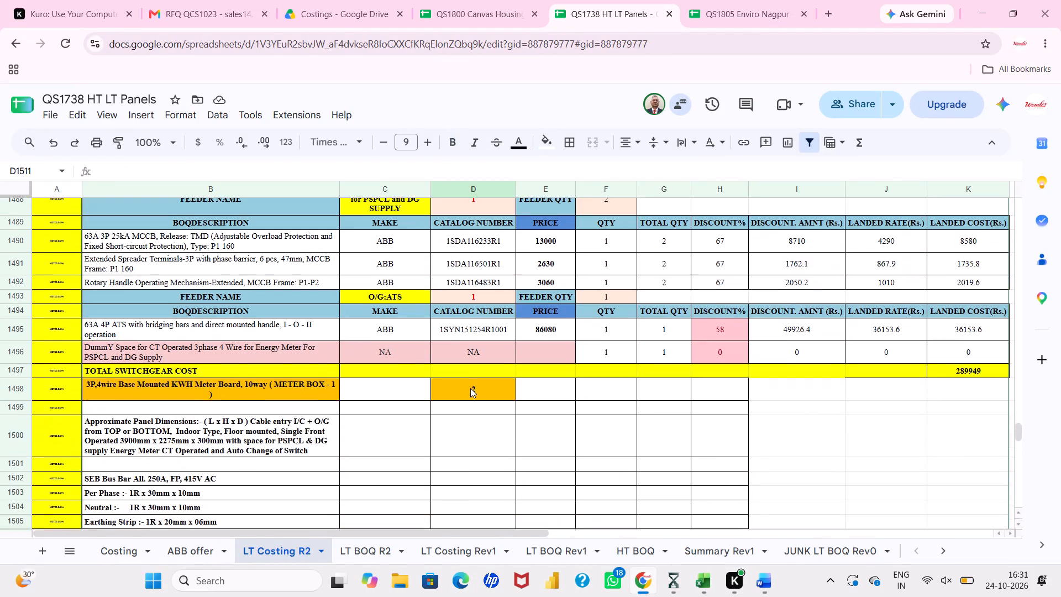
{"action": "scroll", "coordinate": [470, 388], "scroll_direction": "up", "scroll_amount": 2}
Go to the collaborator's current position in the LT BOQ R2 sheet and examine the DG incomer and outgoing feeder rows.
{"action": "left_click", "coordinate": [653, 106]}
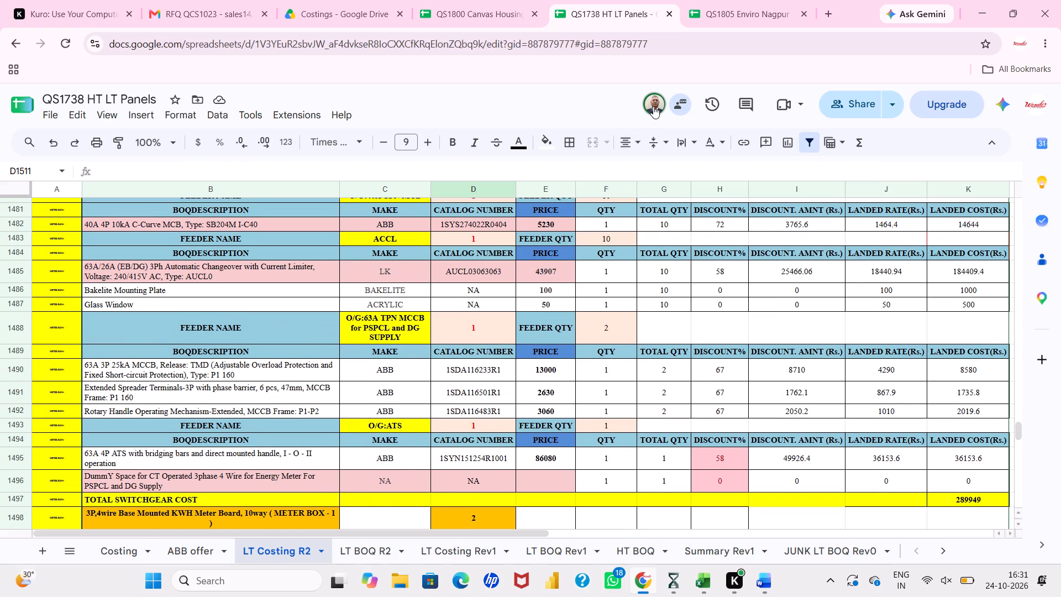
{"action": "scroll", "coordinate": [429, 352], "scroll_direction": "up", "scroll_amount": 3}
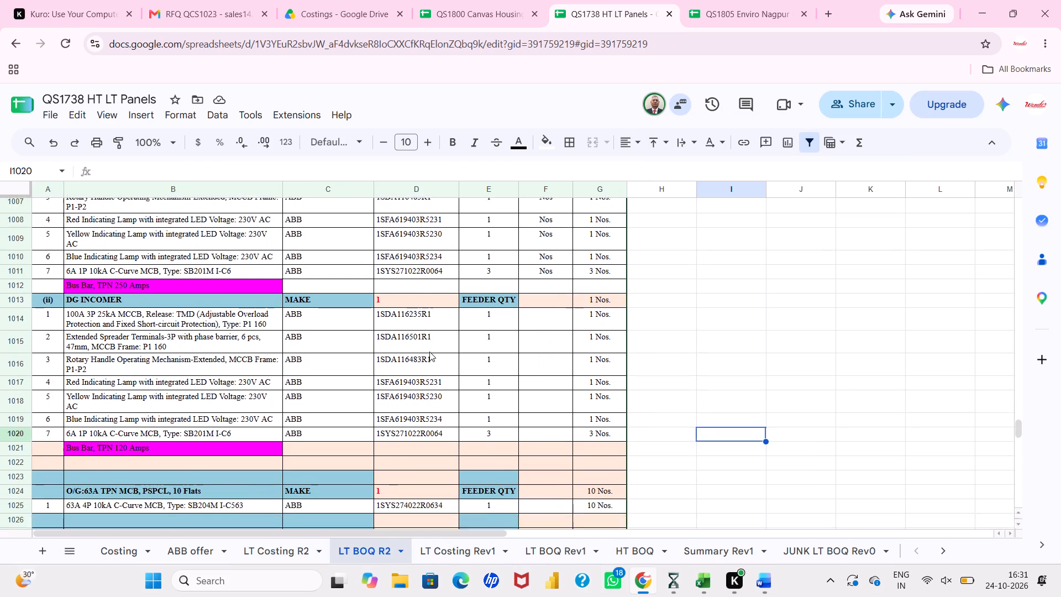
{"action": "scroll", "coordinate": [429, 352], "scroll_direction": "down", "scroll_amount": 1}
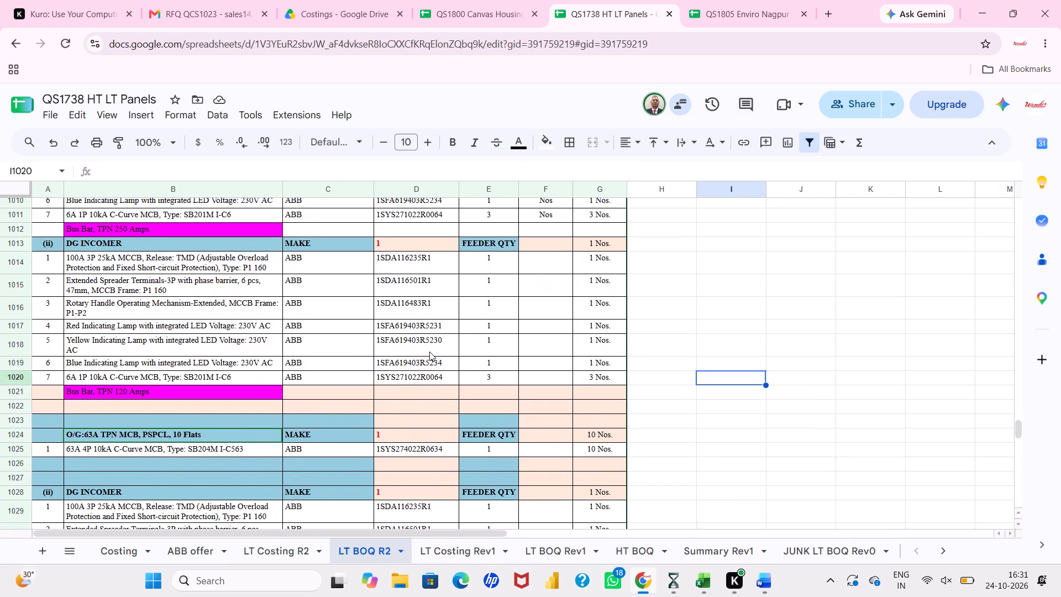
{"action": "scroll", "coordinate": [429, 352], "scroll_direction": "down", "scroll_amount": 4}
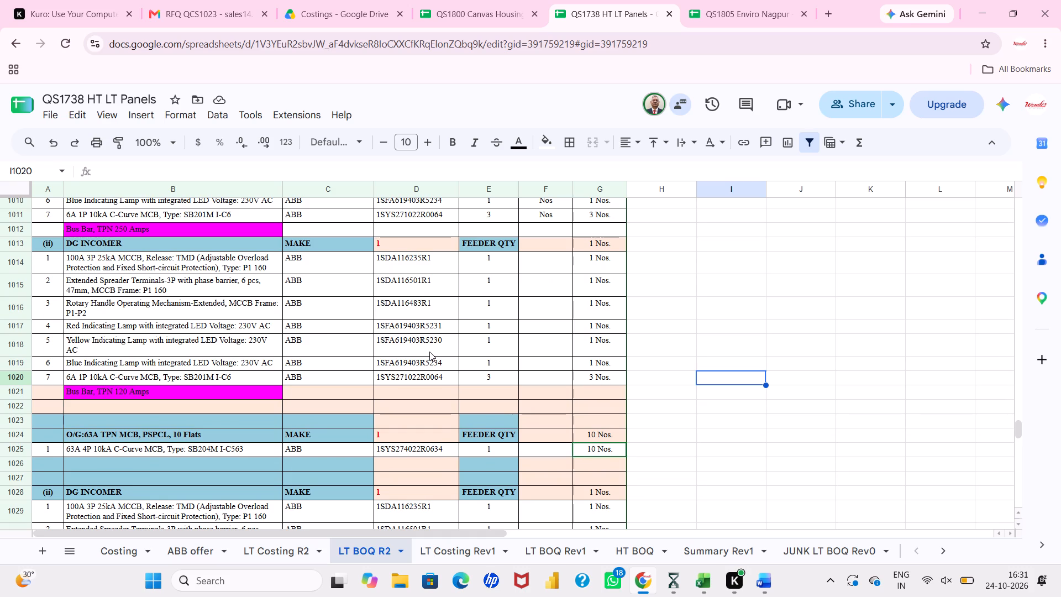
{"action": "scroll", "coordinate": [429, 352], "scroll_direction": "down", "scroll_amount": 3}
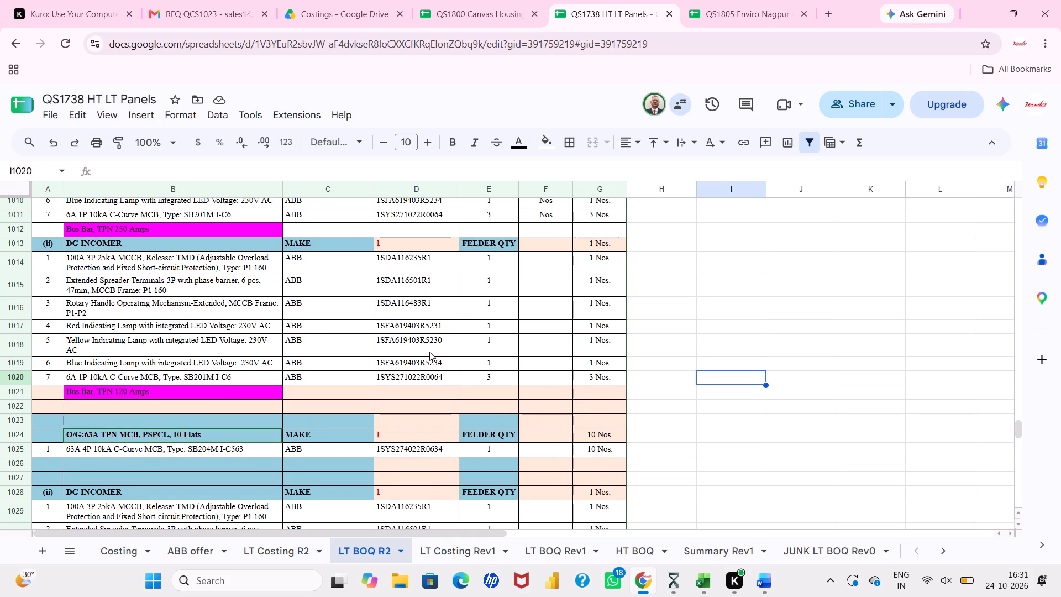
{"action": "scroll", "coordinate": [429, 352], "scroll_direction": "down", "scroll_amount": 2}
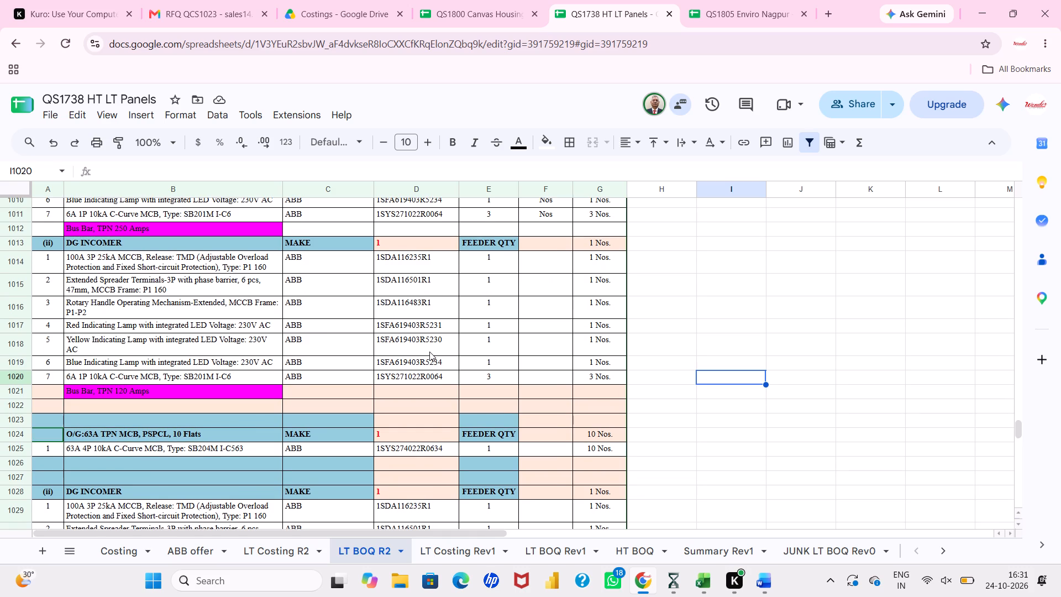
{"action": "scroll", "coordinate": [429, 352], "scroll_direction": "down", "scroll_amount": 4}
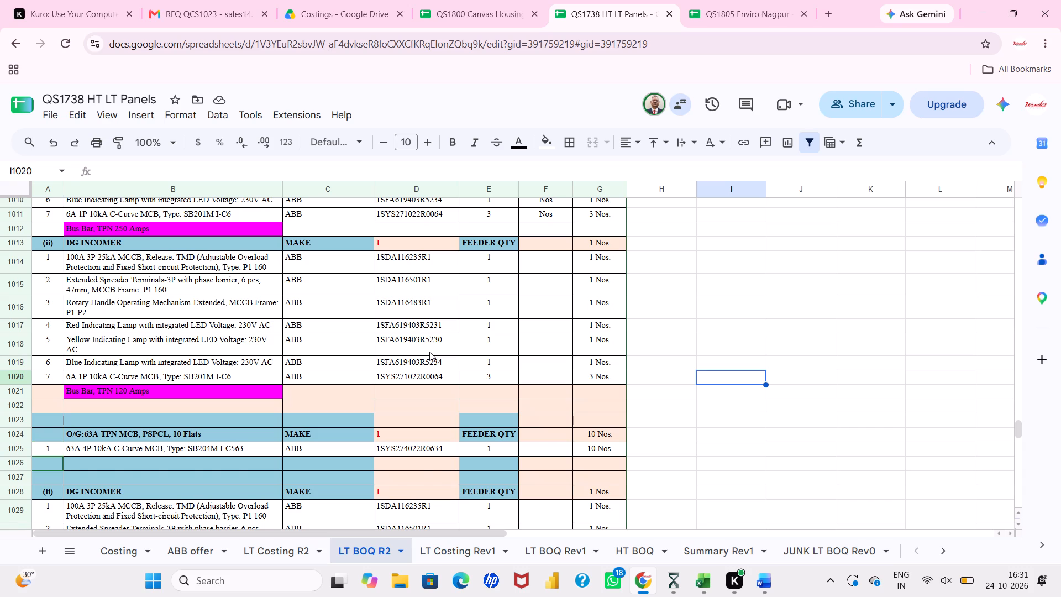
{"action": "scroll", "coordinate": [429, 352], "scroll_direction": "down", "scroll_amount": 1}
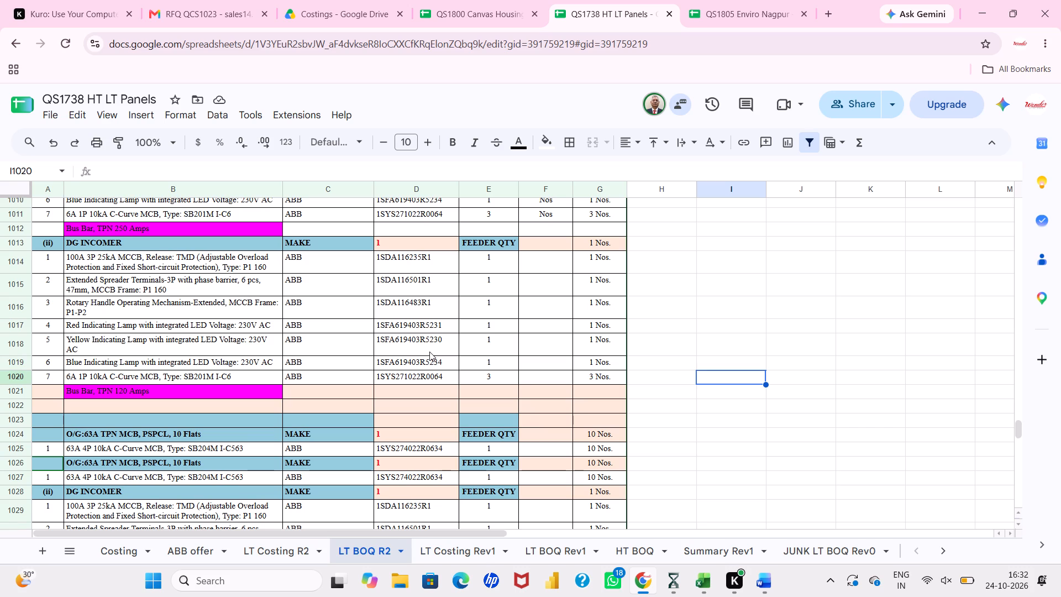
{"action": "scroll", "coordinate": [429, 352], "scroll_direction": "down", "scroll_amount": 1}
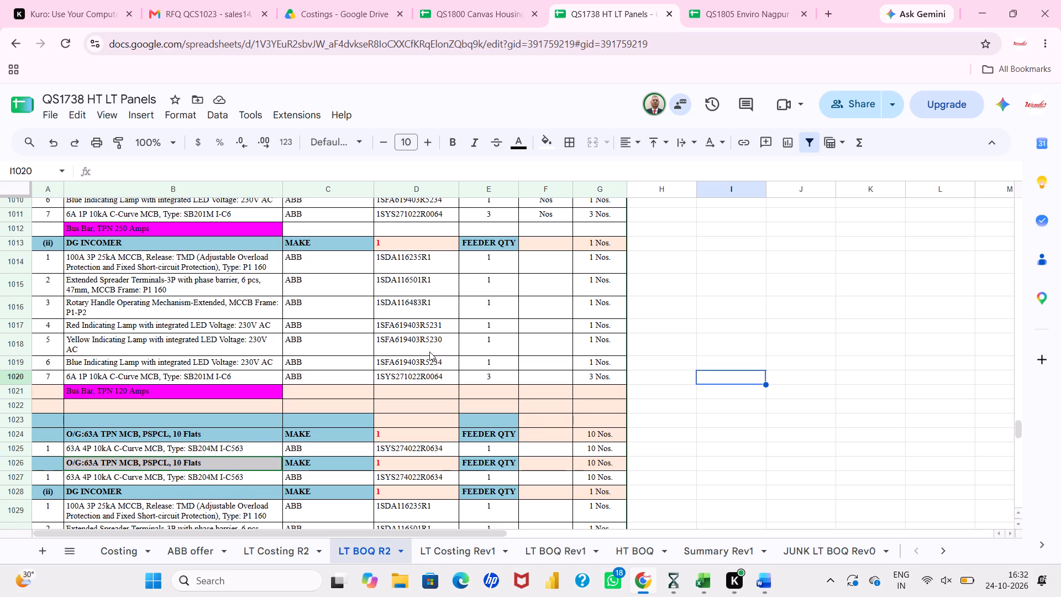
{"action": "scroll", "coordinate": [429, 352], "scroll_direction": "down", "scroll_amount": 3}
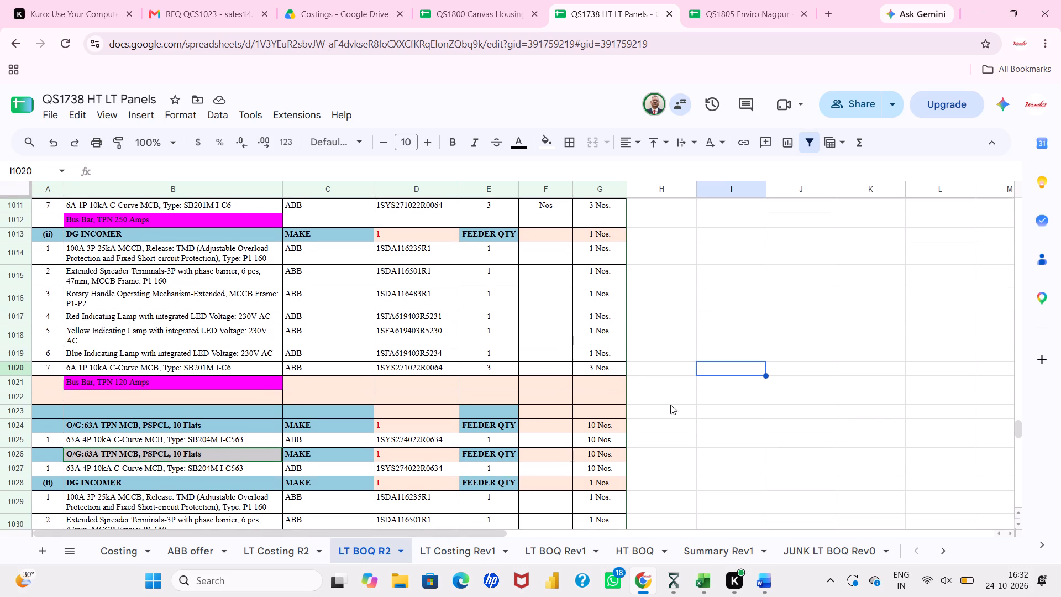
{"action": "left_click", "coordinate": [716, 423]}
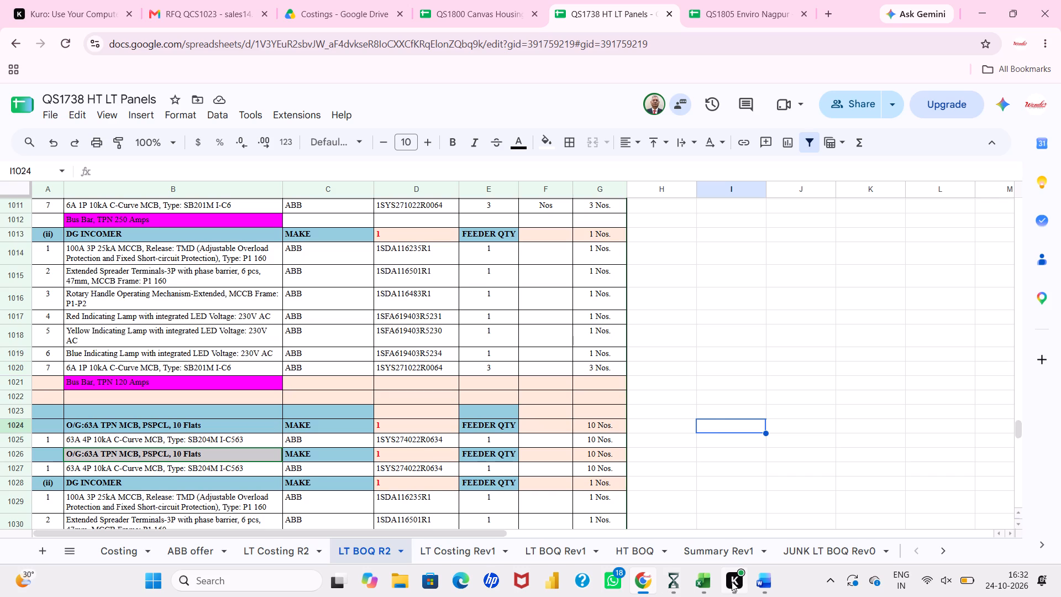
In the Word offer for Canva Housing, extend note iii after "Panel Fabrication" with "for both Common Service Panel and Meter Box Panel".
{"action": "left_click", "coordinate": [764, 580]}
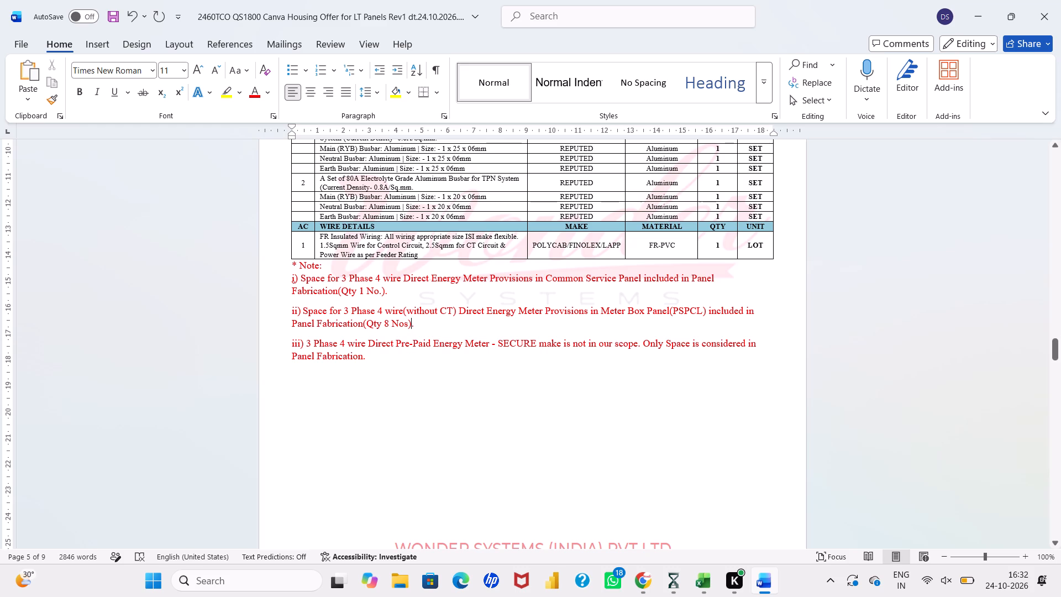
{"action": "left_click", "coordinate": [597, 313]}
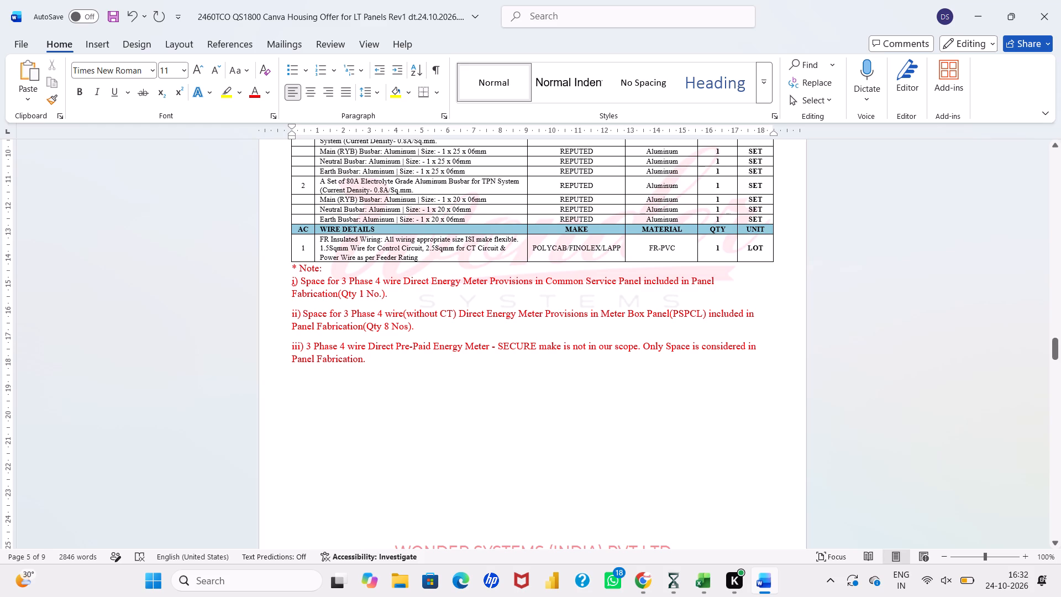
{"action": "left_click", "coordinate": [366, 361]}
{"action": "key", "text": "Left"}
{"action": "key", "text": "space"}
{"action": "type", "text": "for both"}
{"action": "key", "text": "space"}
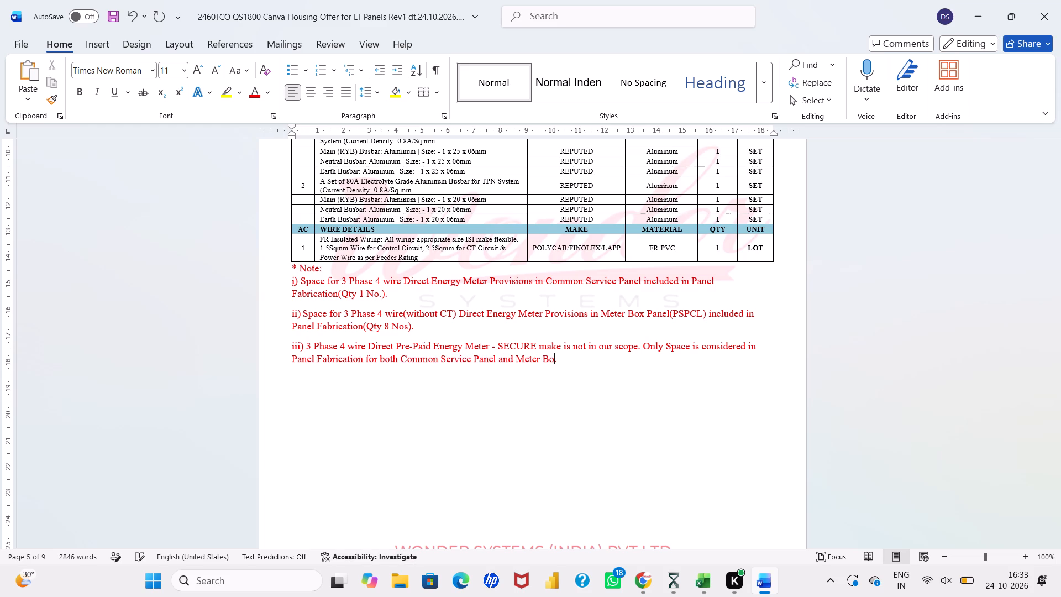
{"action": "key", "text": "BackSpace"}
Delete the blank lines above the Scope of Supply heading at the start of the page following the notes.
{"action": "scroll", "coordinate": [302, 387], "scroll_direction": "down", "scroll_amount": 2}
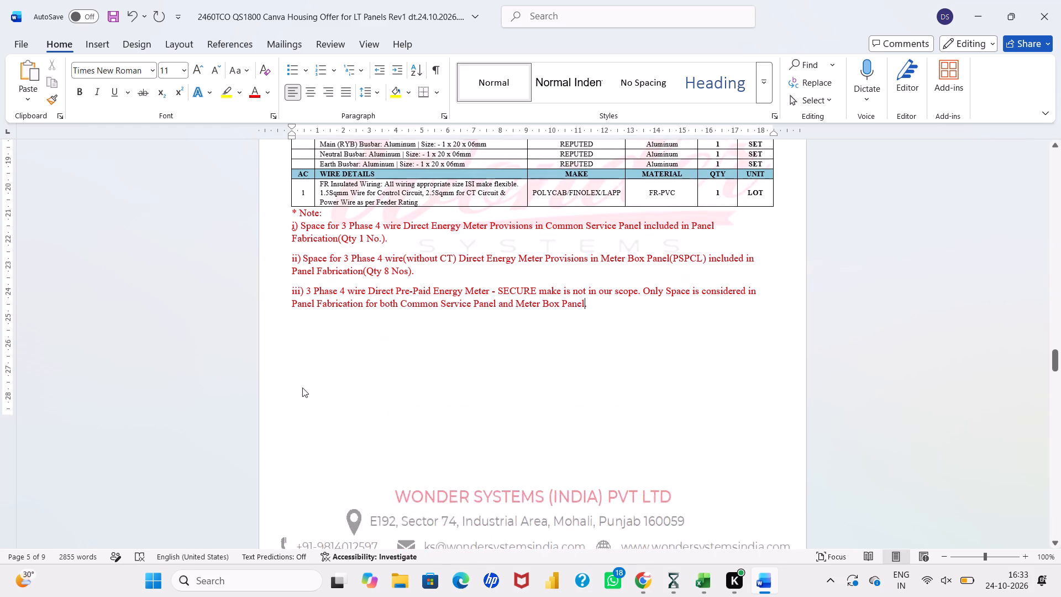
{"action": "scroll", "coordinate": [302, 387], "scroll_direction": "down", "scroll_amount": 1}
{"action": "left_click", "coordinate": [292, 319]}
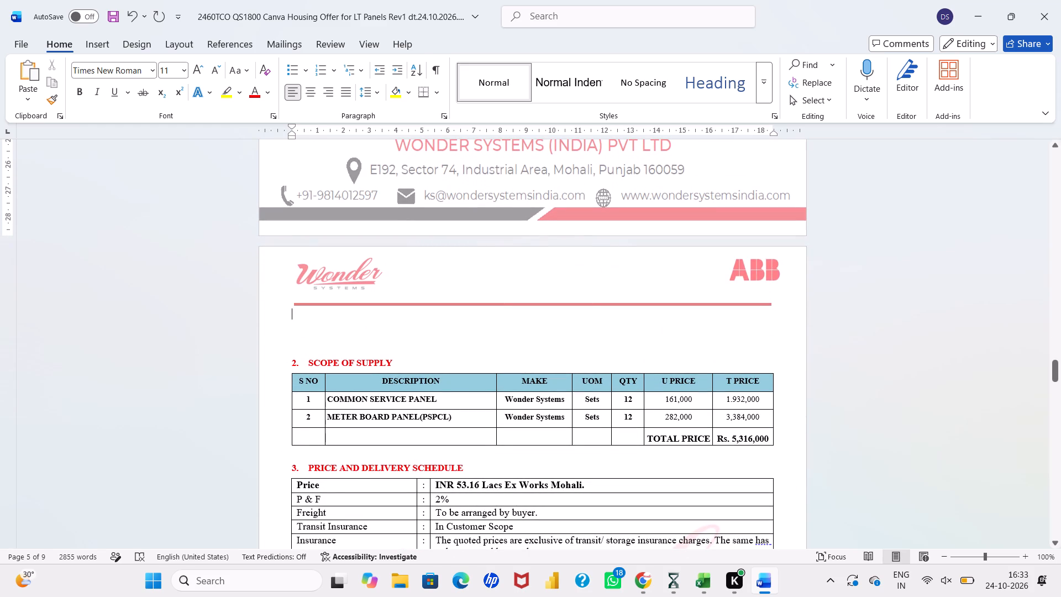
{"action": "key", "text": "Delete"}
{"action": "key", "text": "Delete"}
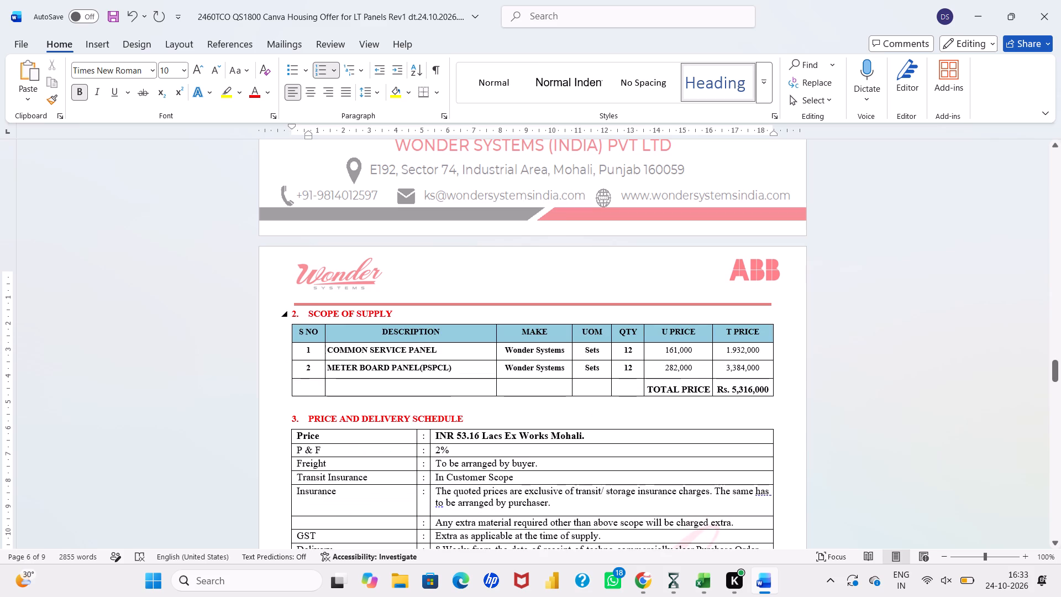
{"action": "left_click", "coordinate": [490, 416]}
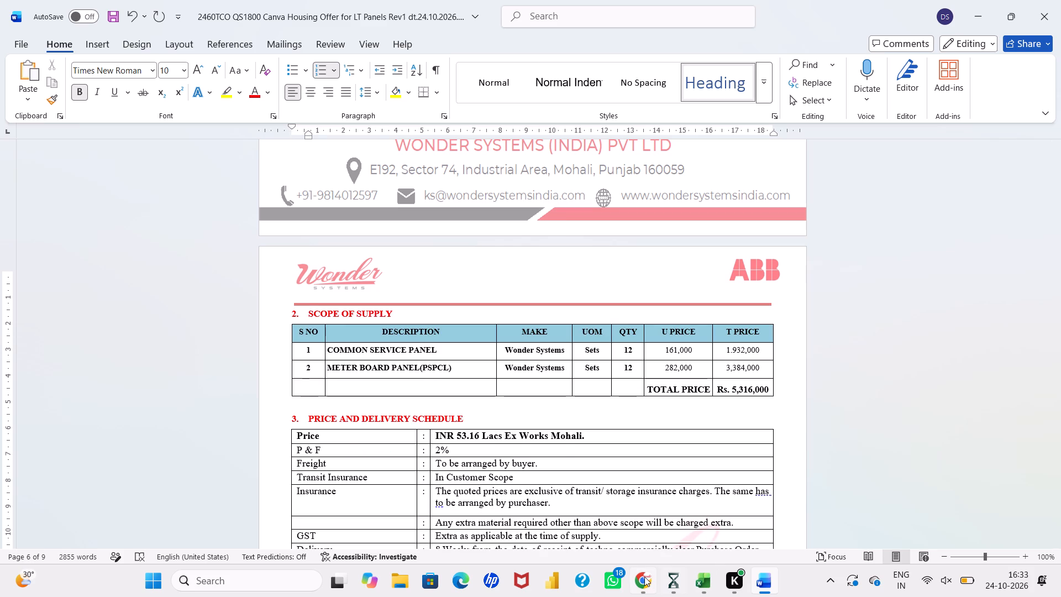
Switch to the QS1800 Canvas Housing spreadsheet in Chrome and compare the panel summaries in BOM R1 and COSTING R1.
{"action": "left_click", "coordinate": [643, 577]}
{"action": "left_click", "coordinate": [469, 0]}
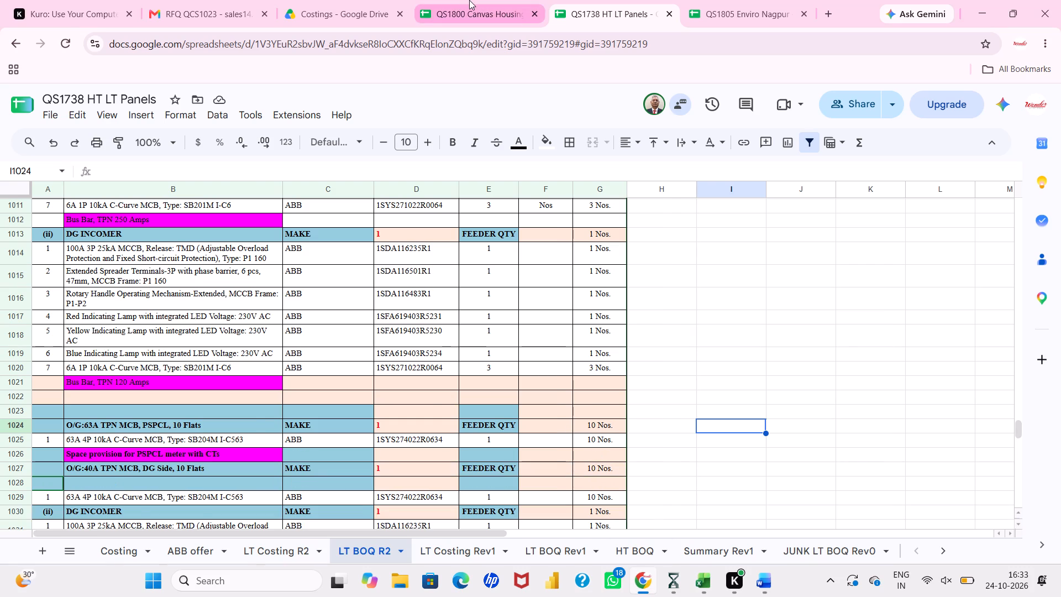
{"action": "left_click", "coordinate": [571, 265]}
{"action": "scroll", "coordinate": [571, 265], "scroll_direction": "up", "scroll_amount": 17}
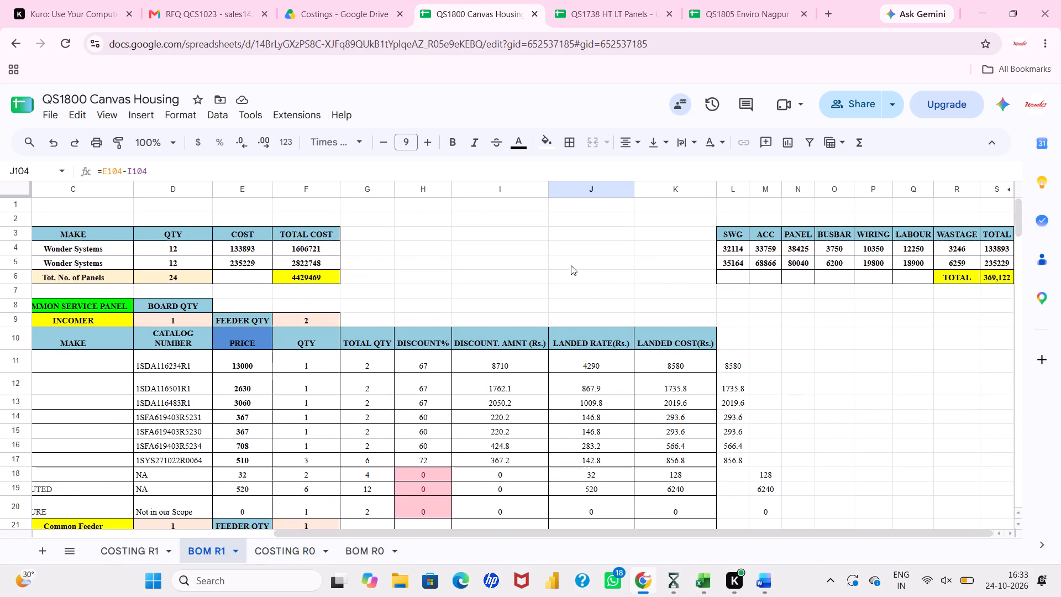
{"action": "scroll", "coordinate": [571, 265], "scroll_direction": "up", "scroll_amount": 2}
{"action": "scroll", "coordinate": [439, 316], "scroll_direction": "right", "scroll_amount": 5}
{"action": "left_click", "coordinate": [560, 296]}
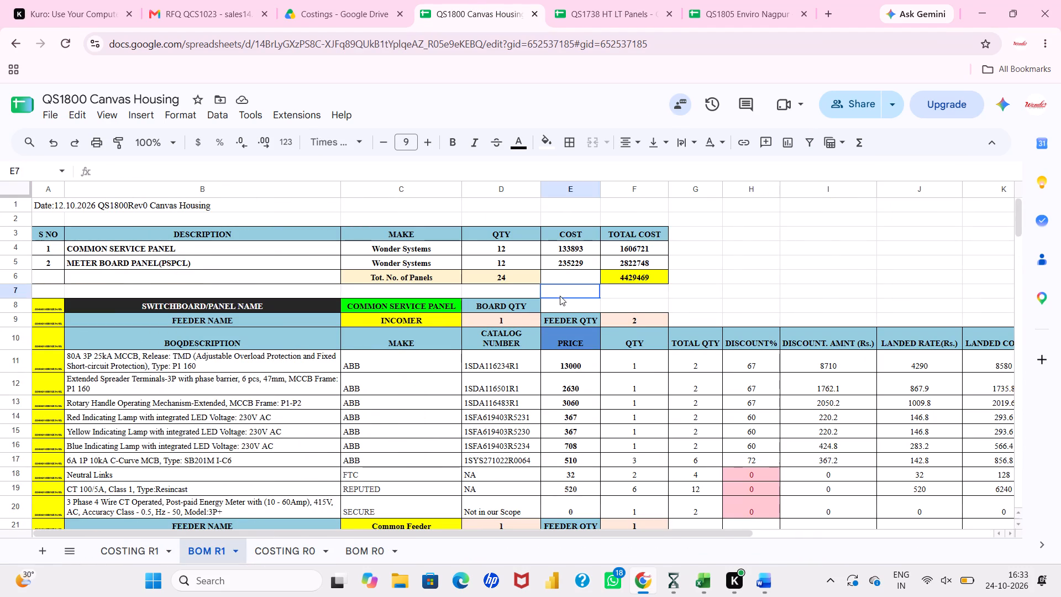
{"action": "left_click", "coordinate": [132, 552]}
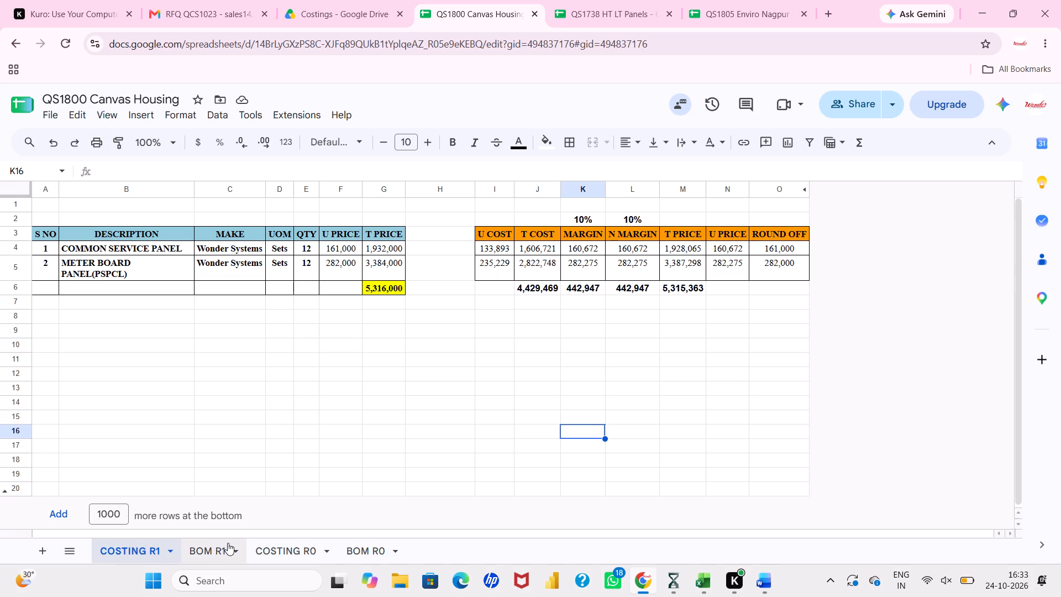
{"action": "left_click", "coordinate": [228, 543]}
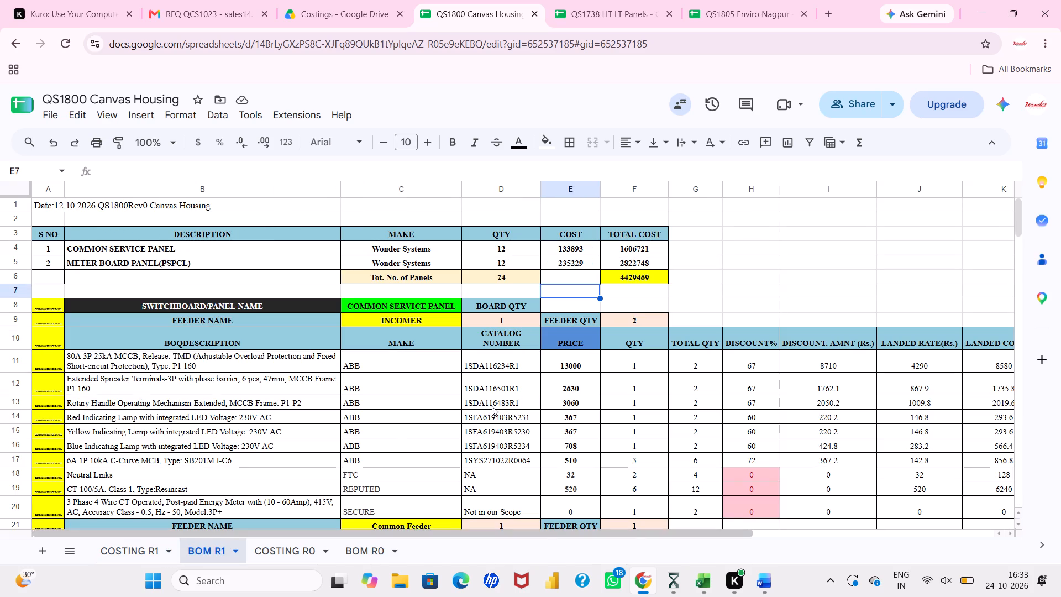
{"action": "left_click", "coordinate": [144, 551]}
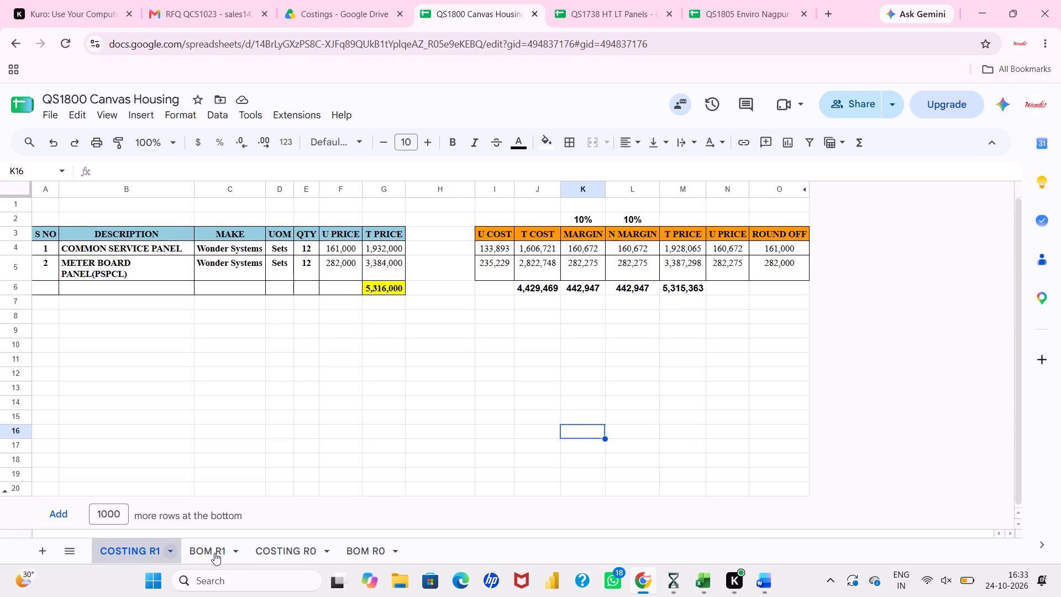
Examine the feeder, fabrication, busbar and wiring rows of the Common Service Panel and Meter Board Panel in BOM R1.
{"action": "left_click", "coordinate": [214, 553]}
{"action": "scroll", "coordinate": [518, 474], "scroll_direction": "down", "scroll_amount": 1}
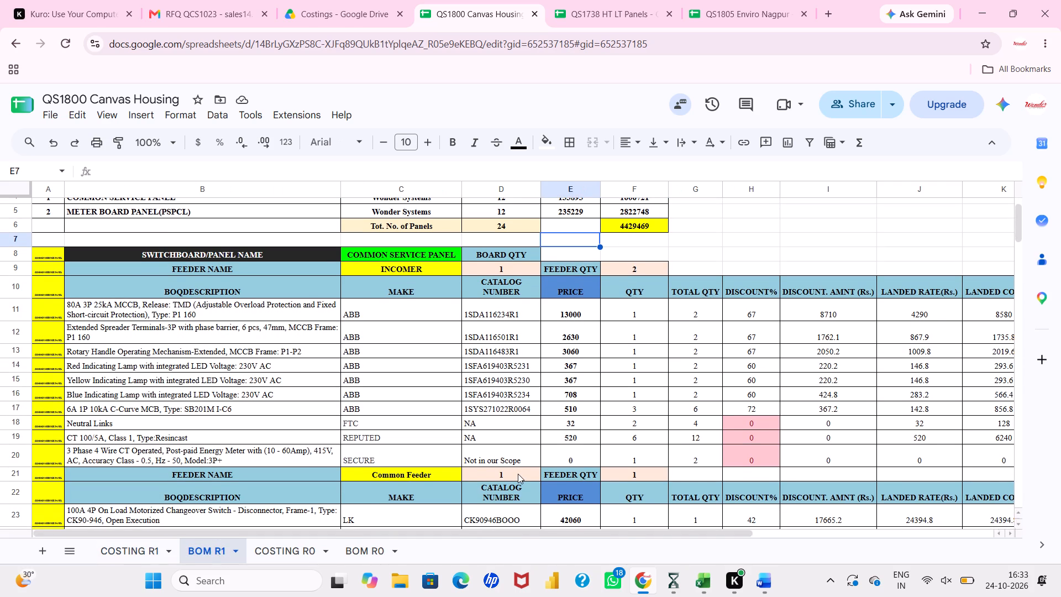
{"action": "scroll", "coordinate": [518, 474], "scroll_direction": "down", "scroll_amount": 2}
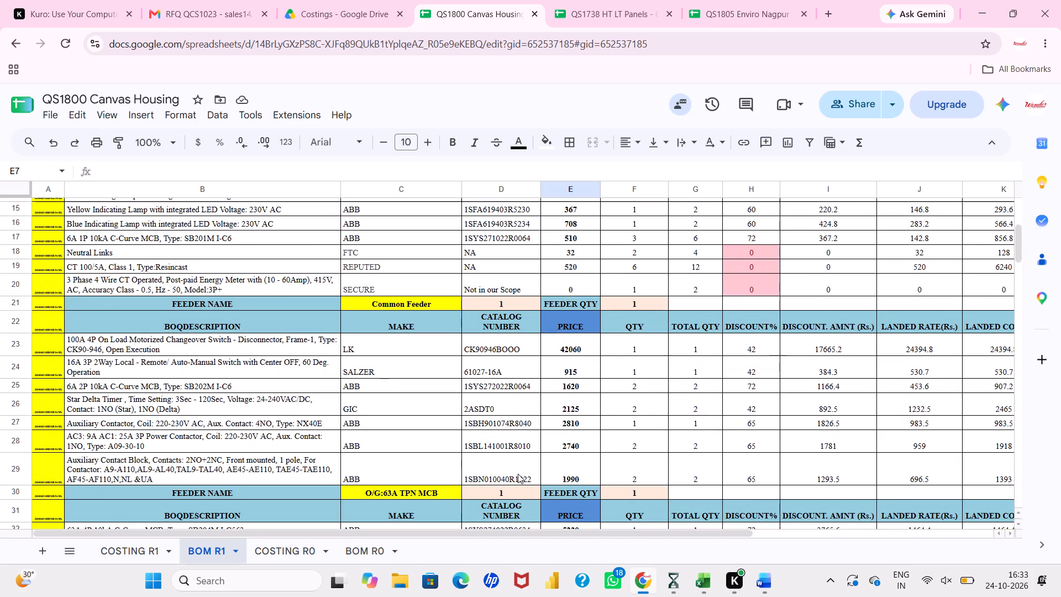
{"action": "scroll", "coordinate": [518, 474], "scroll_direction": "down", "scroll_amount": 5}
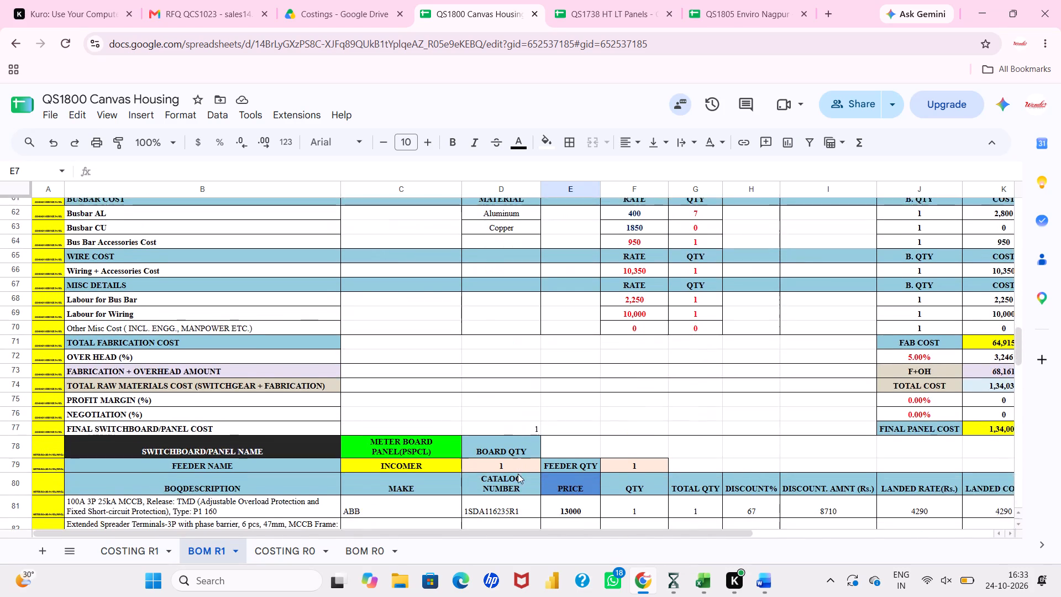
{"action": "scroll", "coordinate": [518, 474], "scroll_direction": "down", "scroll_amount": 2}
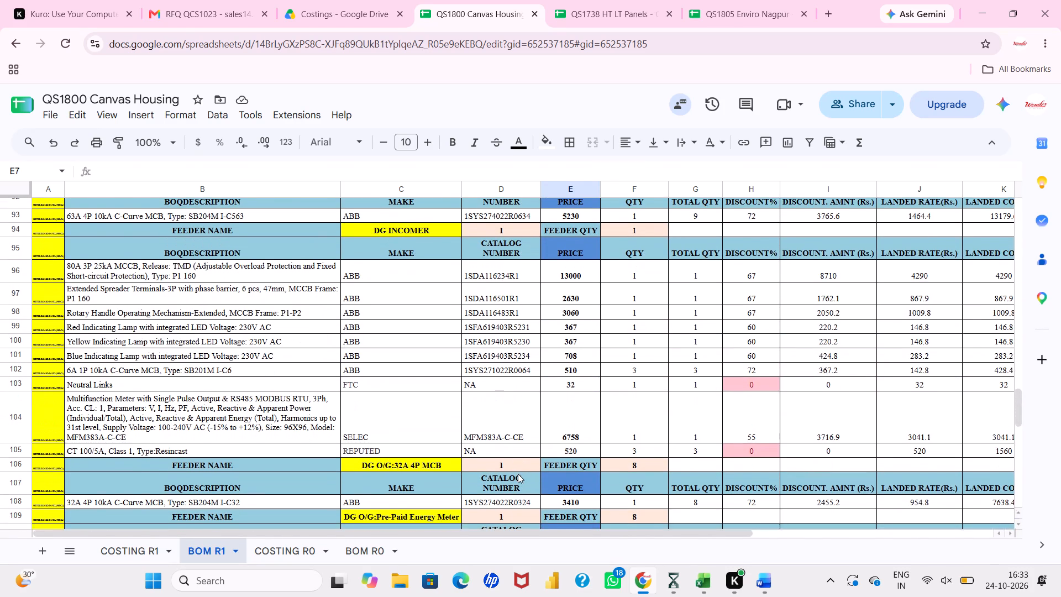
{"action": "scroll", "coordinate": [518, 474], "scroll_direction": "down", "scroll_amount": 5}
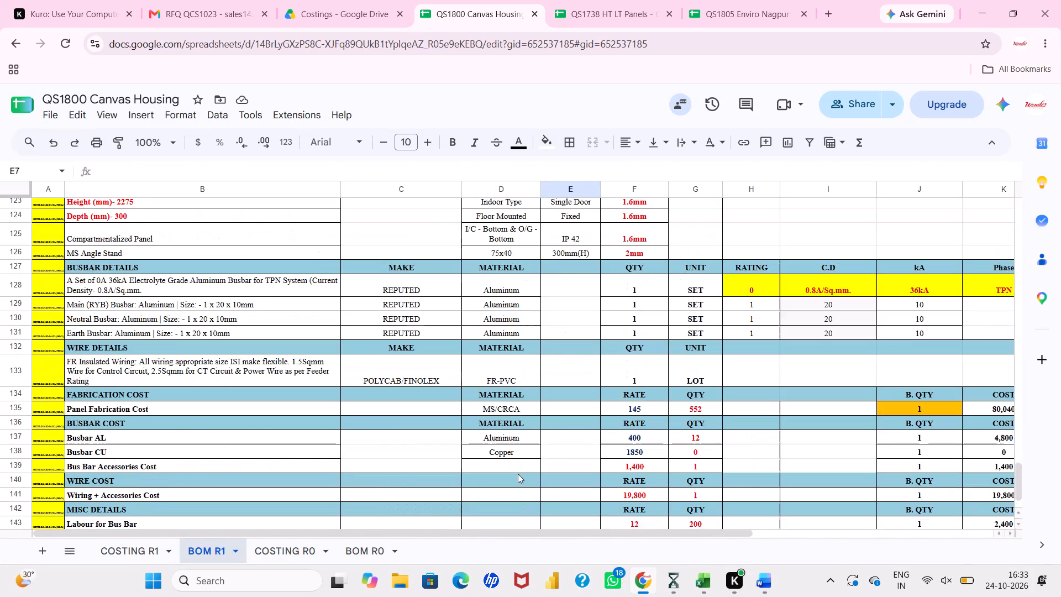
Recheck the Meter Board Panel's incomer, DG outgoing, pre-paid energy meter and ACCL feeder rows in BOM R1.
{"action": "scroll", "coordinate": [518, 474], "scroll_direction": "up", "scroll_amount": 7}
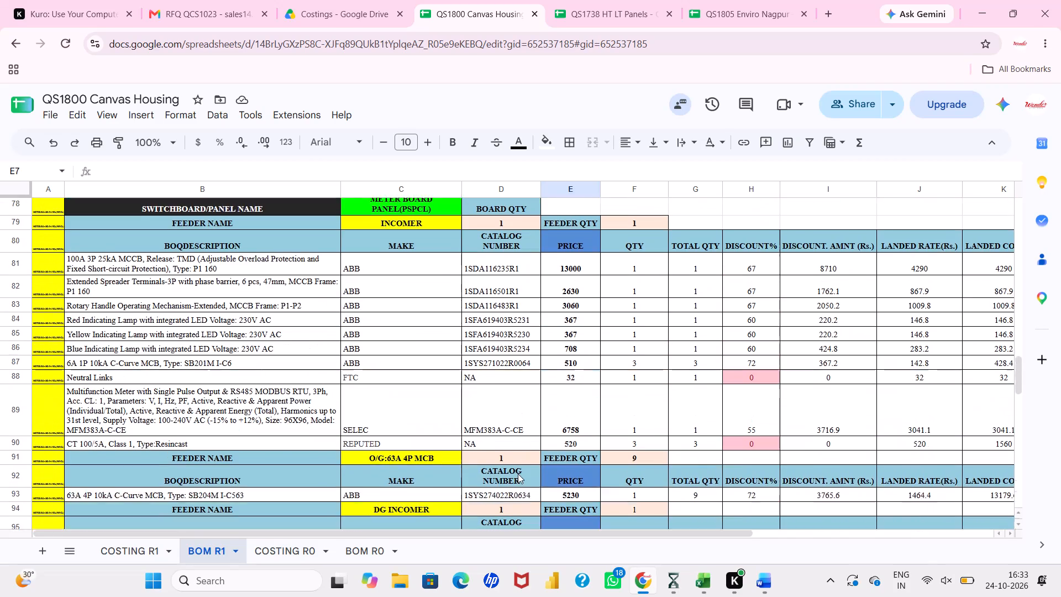
{"action": "scroll", "coordinate": [518, 474], "scroll_direction": "down", "scroll_amount": 2}
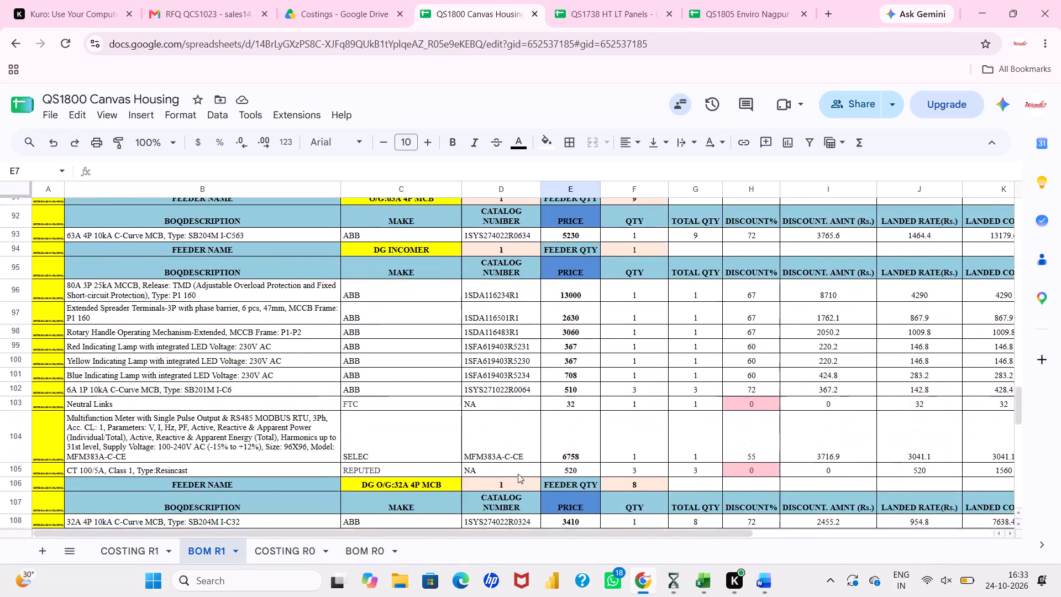
{"action": "scroll", "coordinate": [518, 474], "scroll_direction": "down", "scroll_amount": 2}
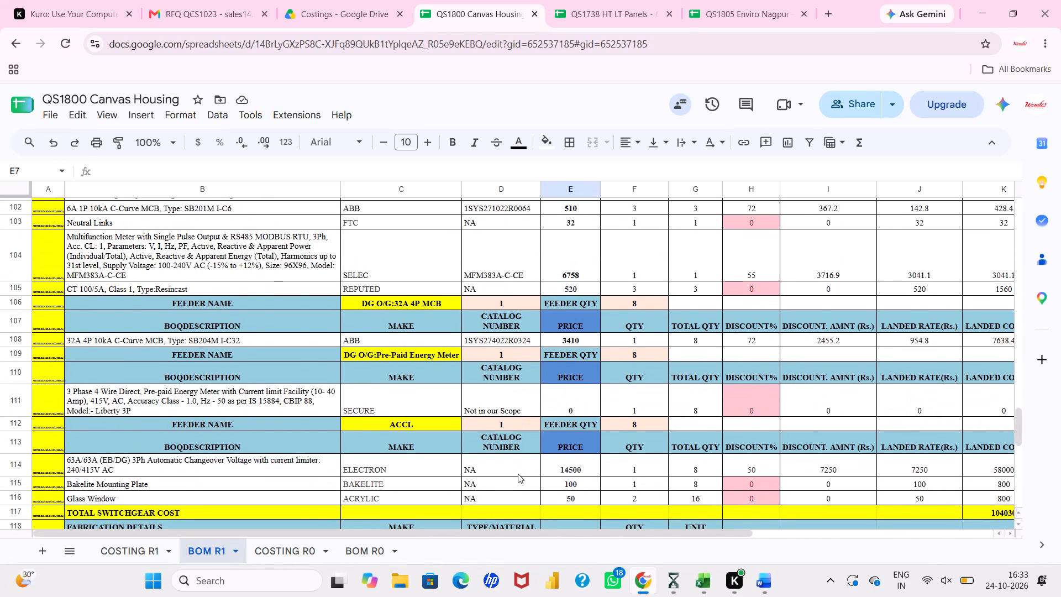
{"action": "left_click", "coordinate": [426, 358]}
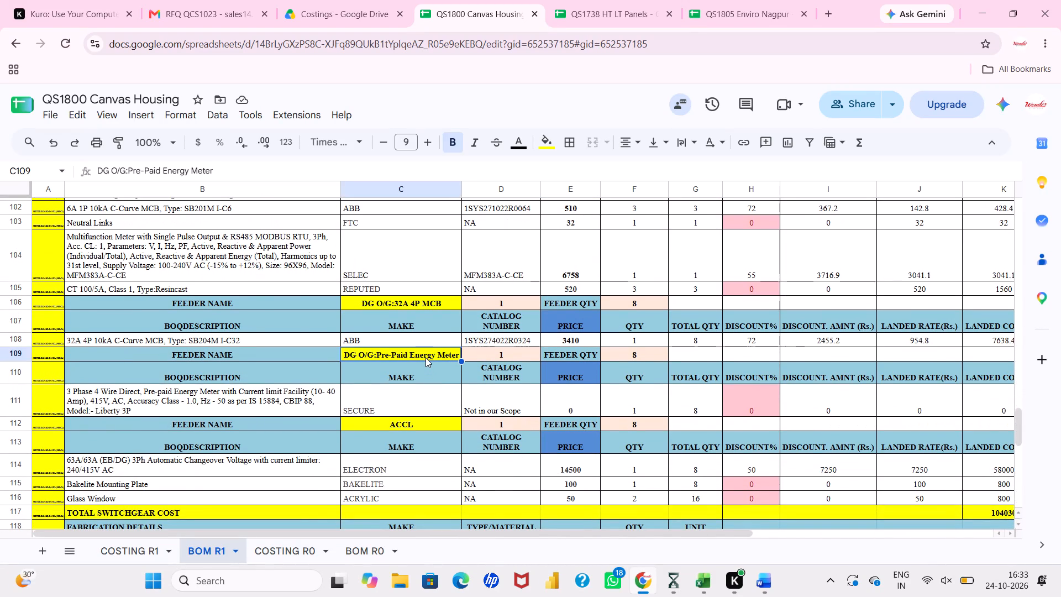
{"action": "left_click", "coordinate": [430, 387]}
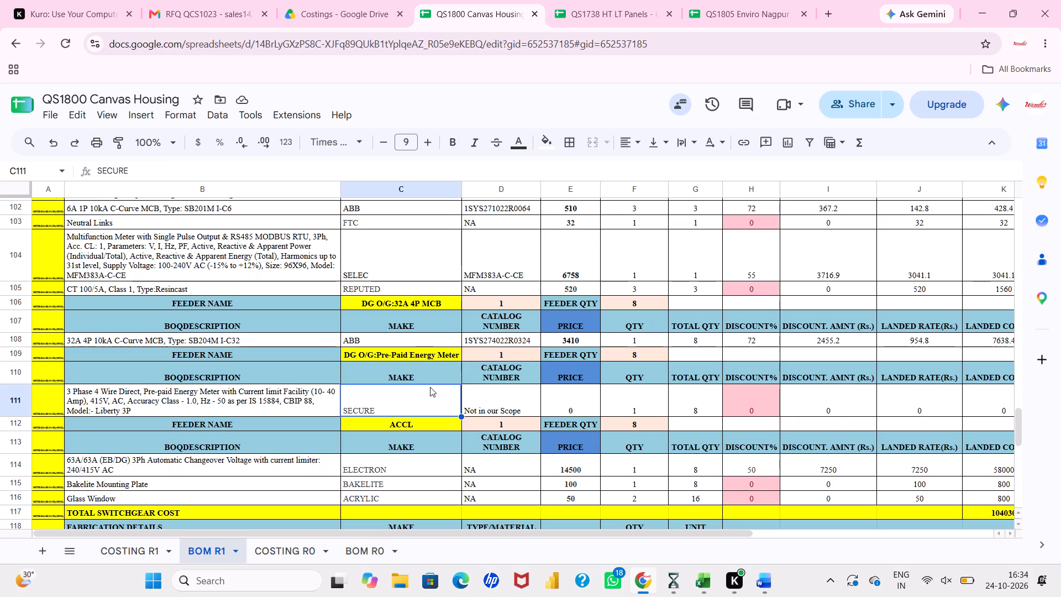
{"action": "scroll", "coordinate": [430, 387], "scroll_direction": "up", "scroll_amount": 1}
{"action": "scroll", "coordinate": [430, 387], "scroll_direction": "down", "scroll_amount": 1}
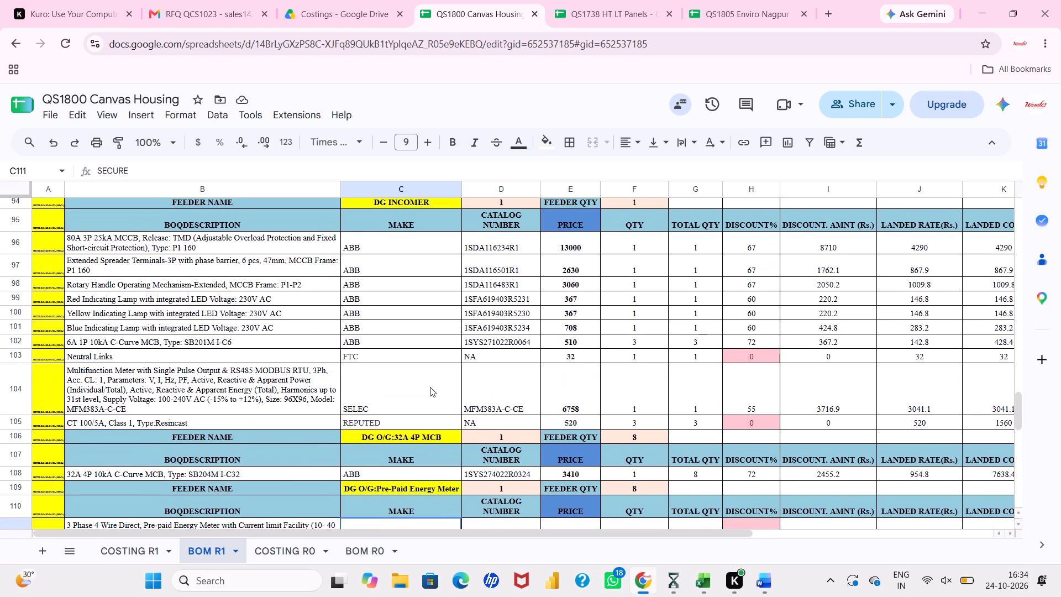
{"action": "scroll", "coordinate": [430, 387], "scroll_direction": "down", "scroll_amount": 1}
{"action": "scroll", "coordinate": [430, 387], "scroll_direction": "up", "scroll_amount": 6}
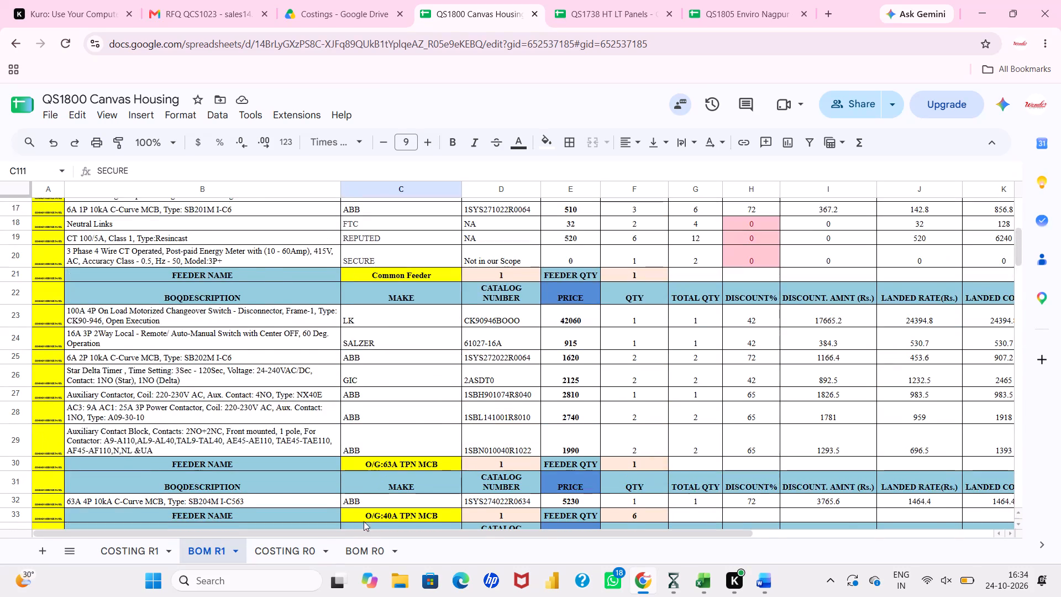
{"action": "left_click", "coordinate": [279, 547]}
{"action": "left_click", "coordinate": [190, 556]}
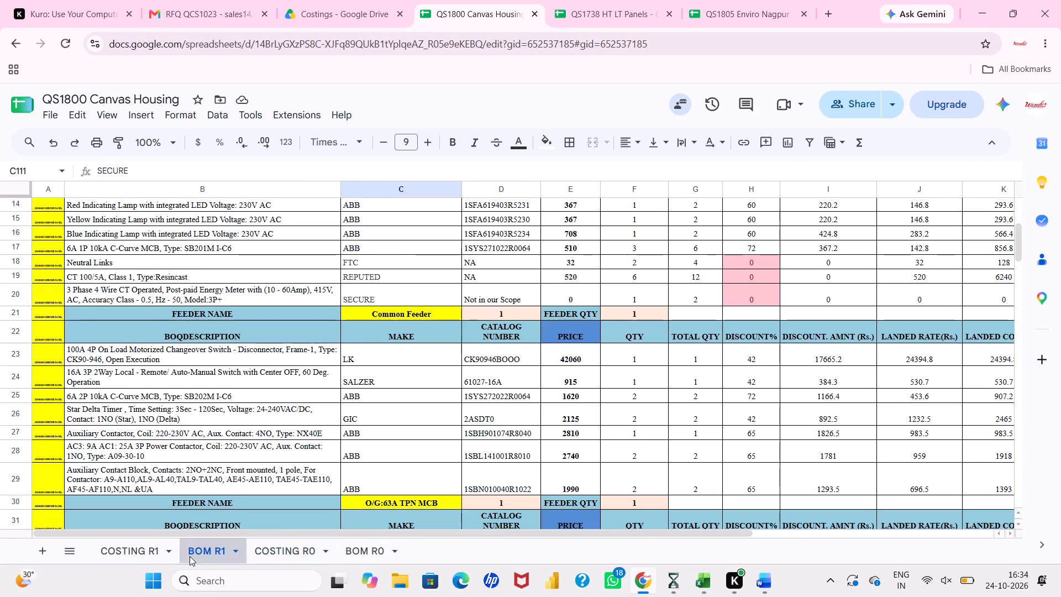
Switch to the Word offer and review its BOM tables from the Meter Board Panel back to the Common Service Panel incomer.
{"action": "left_click", "coordinate": [766, 579]}
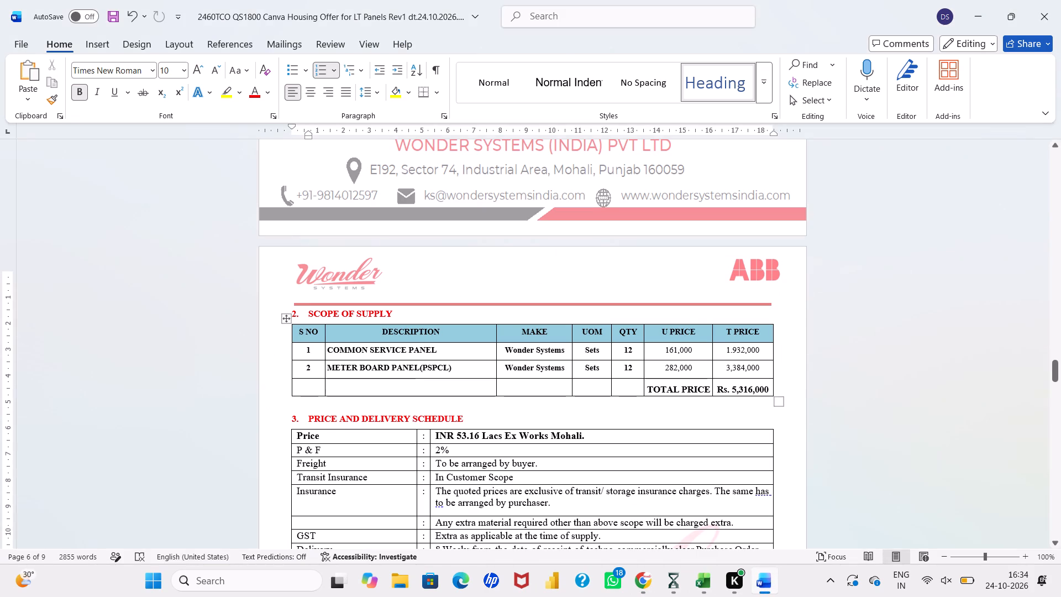
{"action": "scroll", "coordinate": [589, 385], "scroll_direction": "up", "scroll_amount": 6}
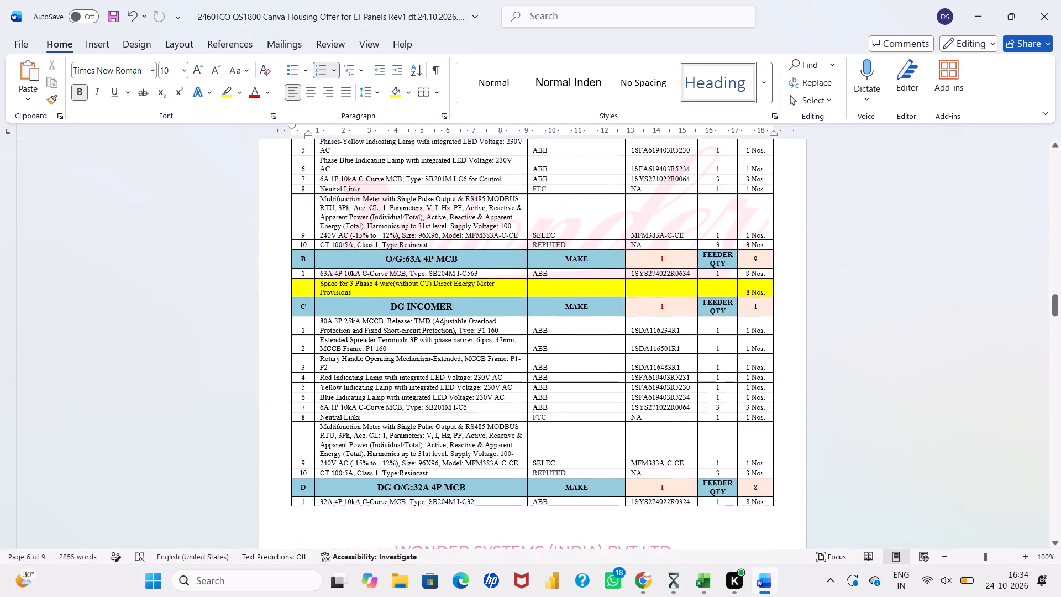
{"action": "scroll", "coordinate": [589, 385], "scroll_direction": "up", "scroll_amount": 2}
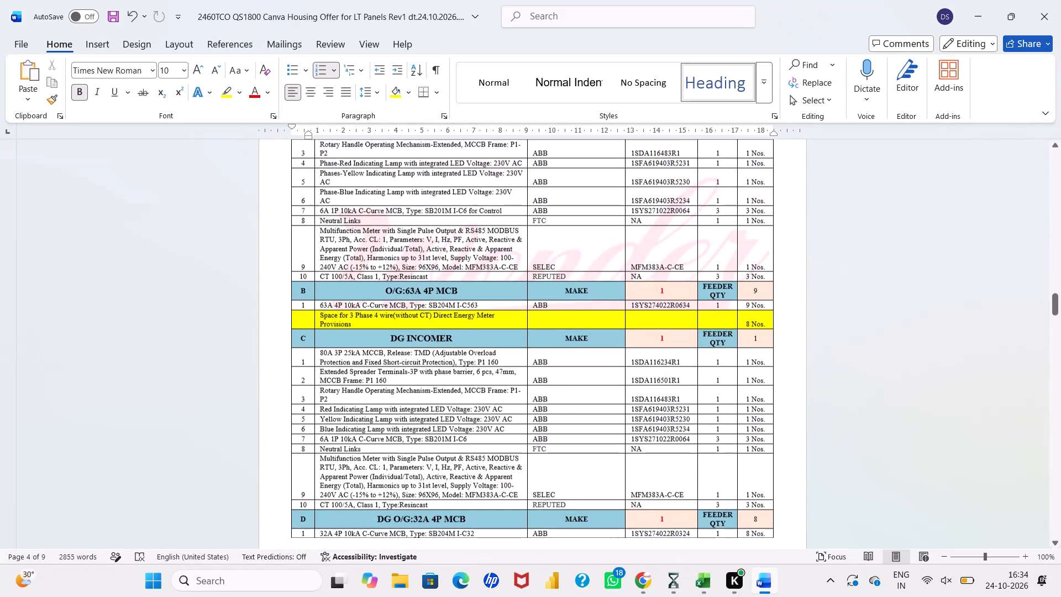
{"action": "scroll", "coordinate": [589, 385], "scroll_direction": "up", "scroll_amount": 3}
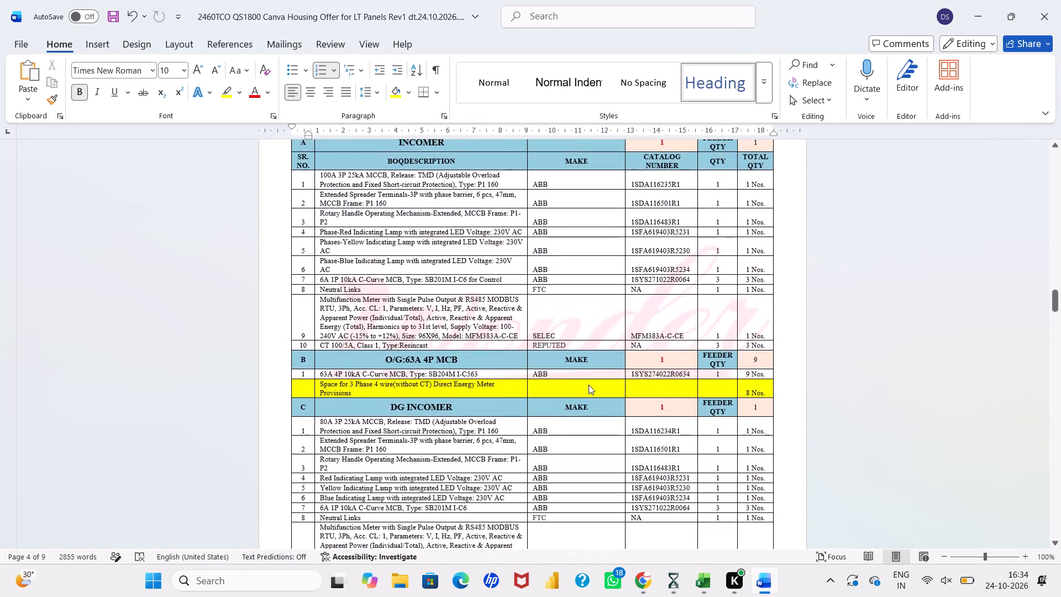
{"action": "scroll", "coordinate": [589, 385], "scroll_direction": "up", "scroll_amount": 3}
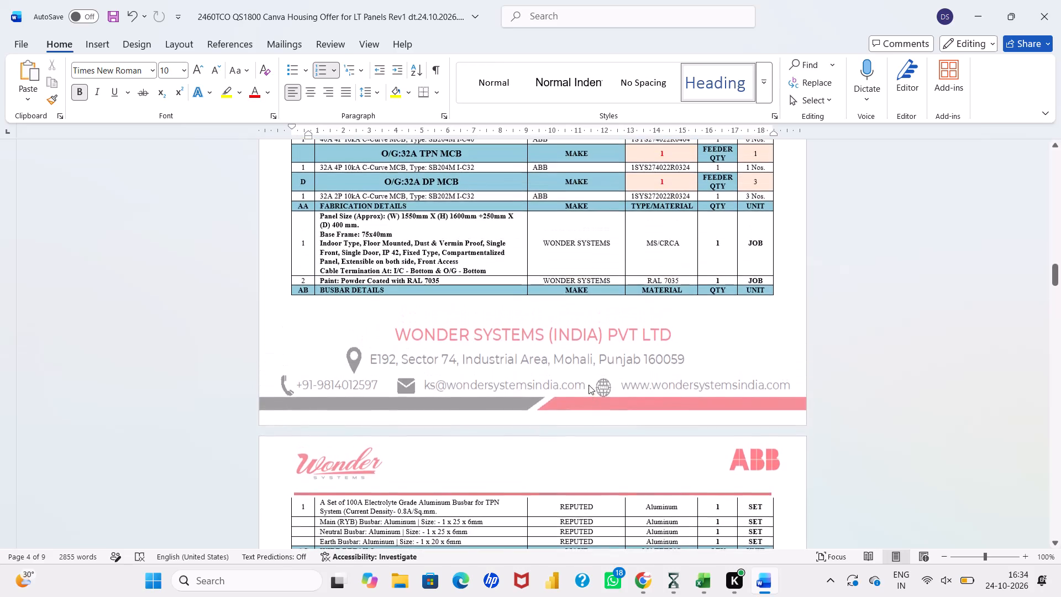
{"action": "scroll", "coordinate": [589, 385], "scroll_direction": "up", "scroll_amount": 4}
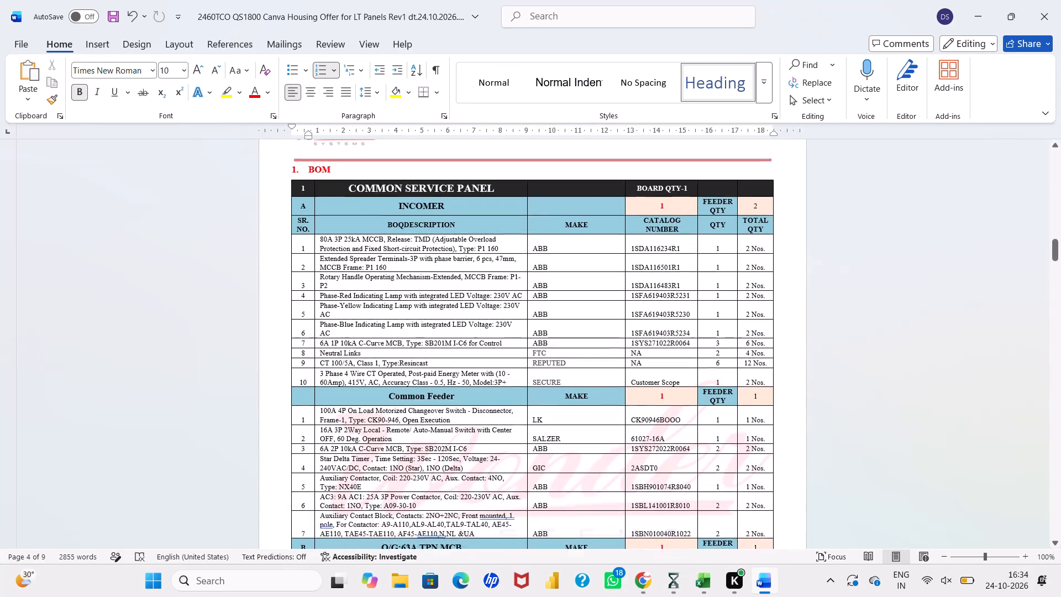
{"action": "scroll", "coordinate": [589, 385], "scroll_direction": "up", "scroll_amount": 1}
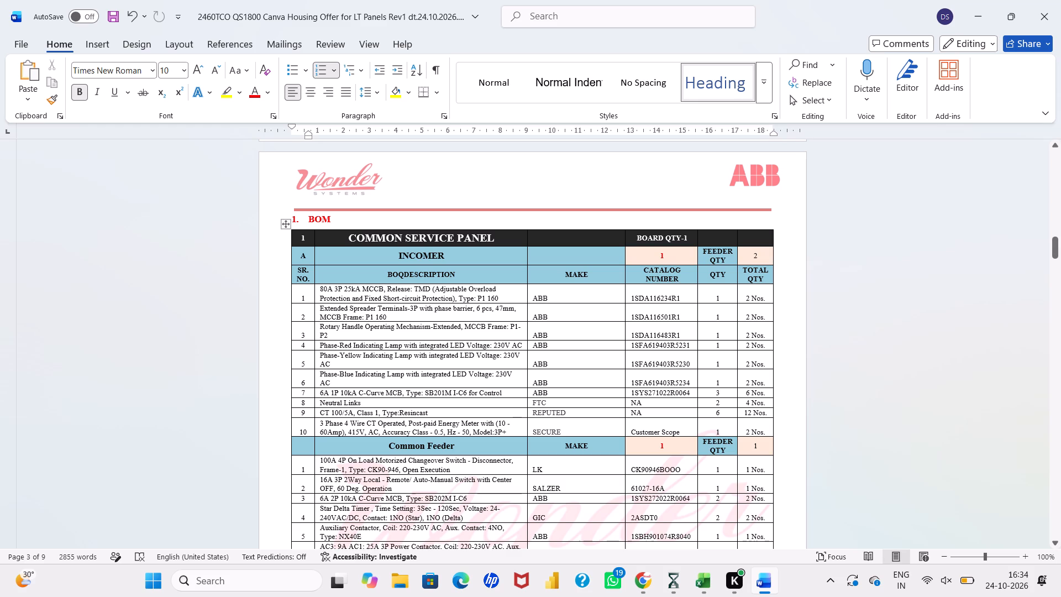
Insert a row below Neutral Links in the Common Service Panel incomer table and copy the "Space for 3 Phase 4 wire(without CT) Direct Energy Meter Provisions" row into it.
{"action": "left_click", "coordinate": [307, 405]}
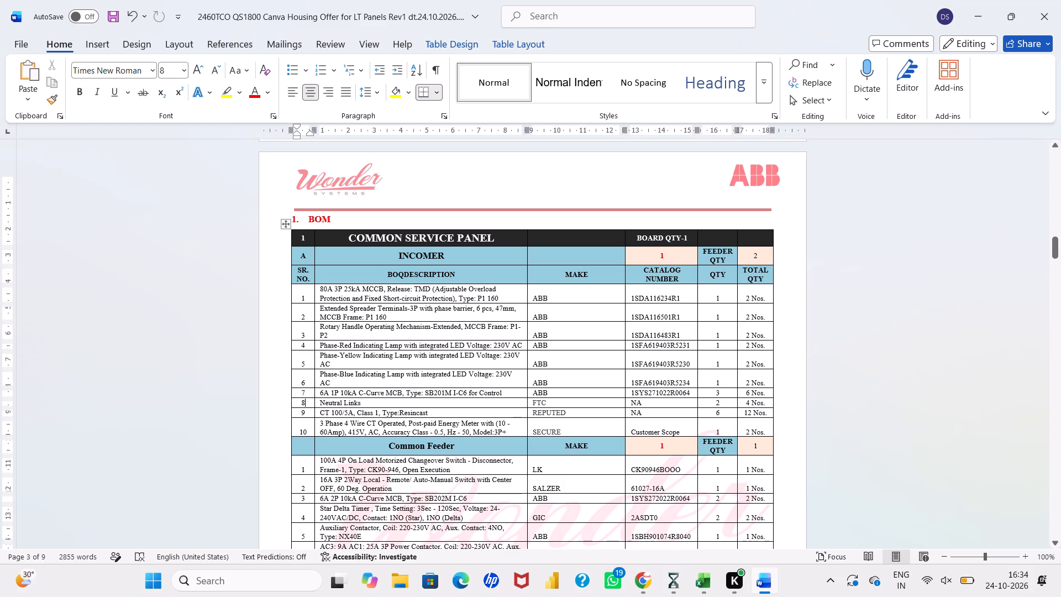
{"action": "left_click", "coordinate": [286, 409]}
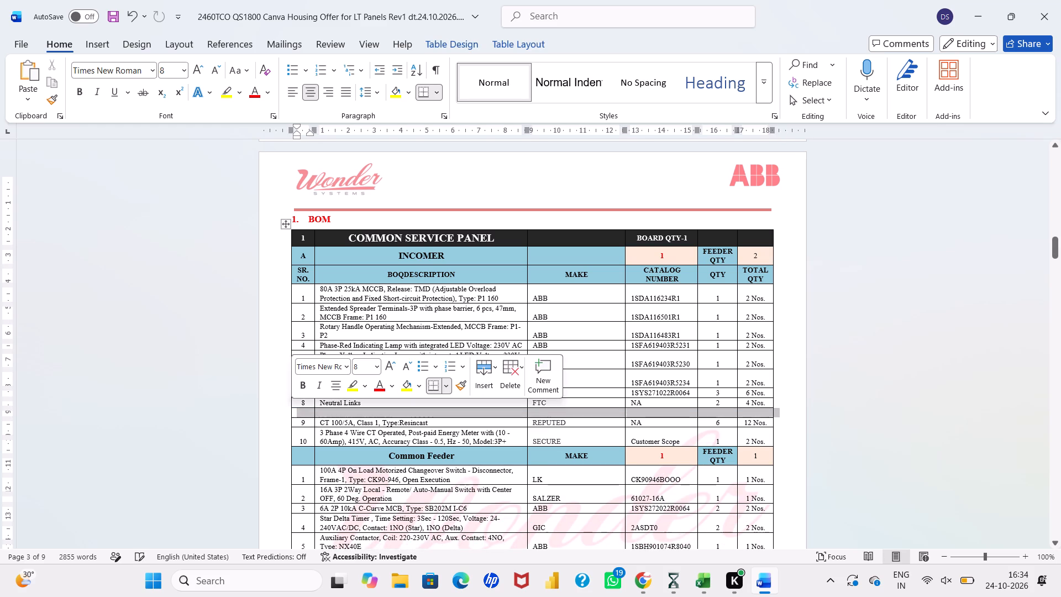
{"action": "scroll", "coordinate": [444, 434], "scroll_direction": "down", "scroll_amount": 5}
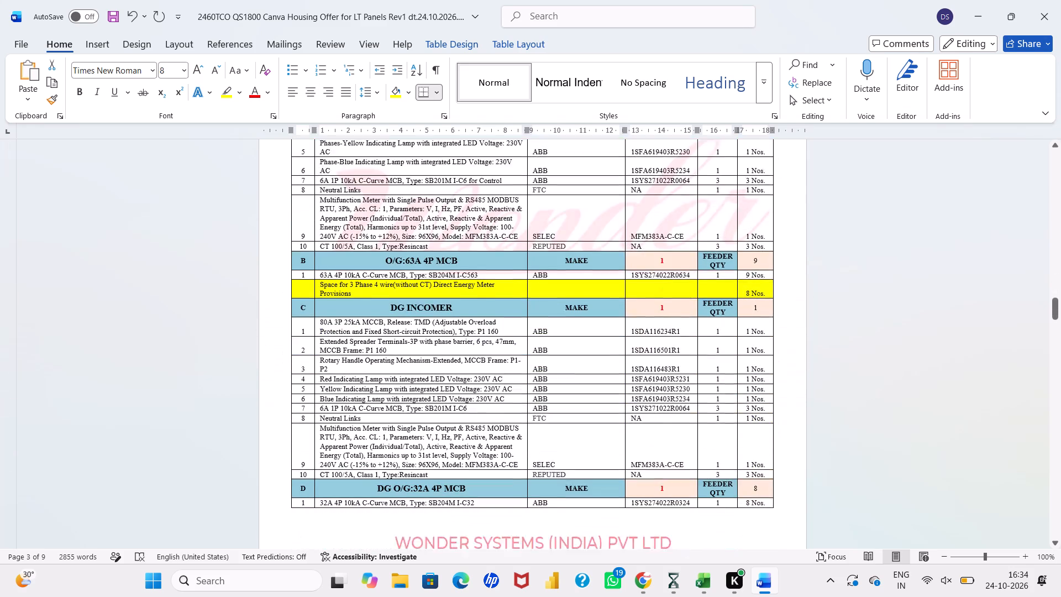
{"action": "left_click_drag", "start_coordinate": [312, 246], "coordinate": [402, 243]}
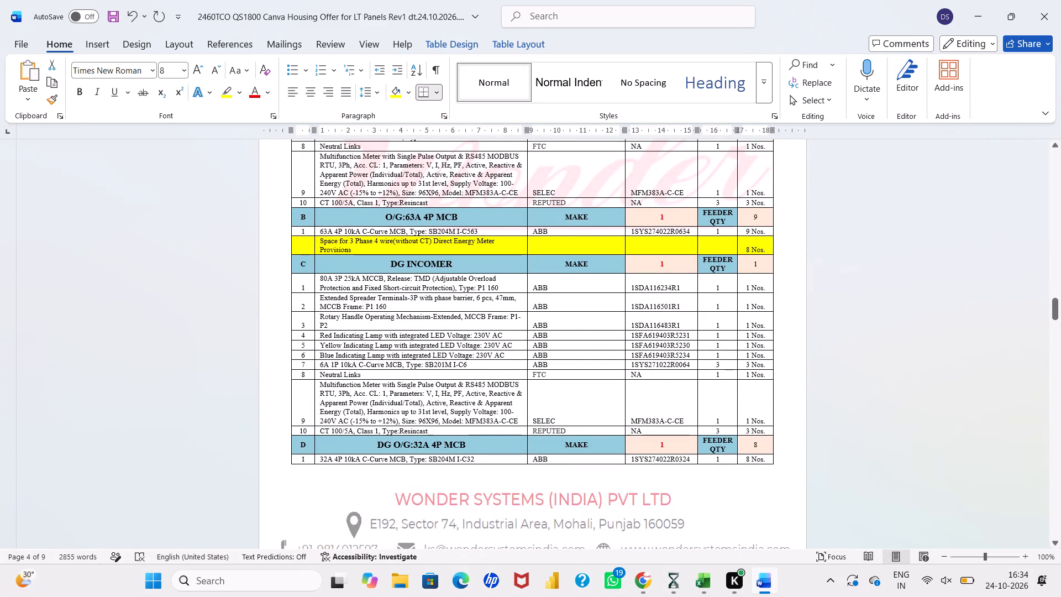
{"action": "left_click_drag", "start_coordinate": [402, 243], "coordinate": [748, 241]}
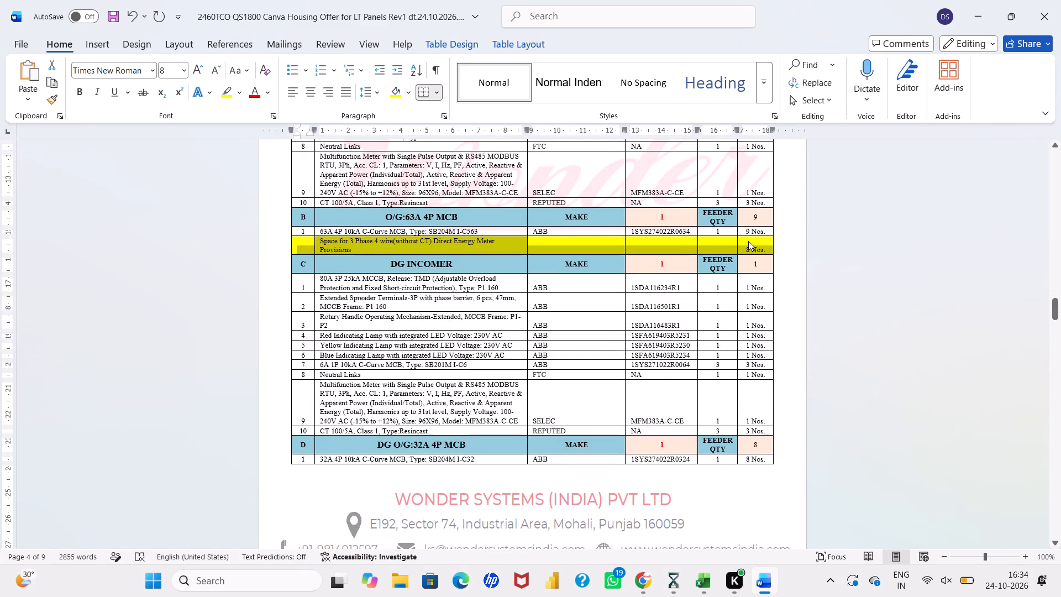
{"action": "key", "text": "ctrl+c"}
{"action": "scroll", "coordinate": [748, 241], "scroll_direction": "up", "scroll_amount": 6}
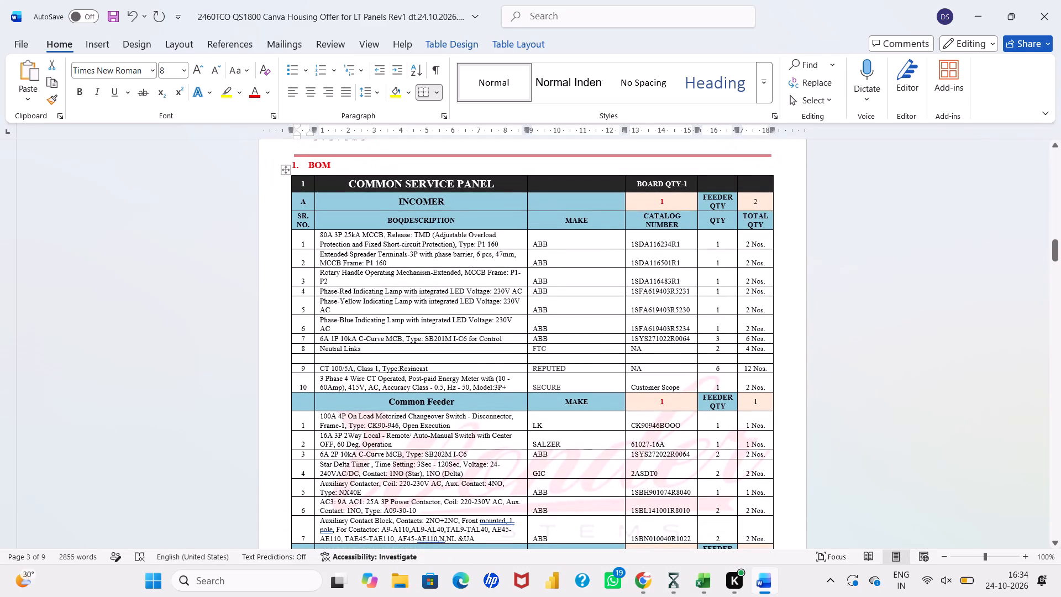
{"action": "left_click", "coordinate": [308, 356]}
{"action": "key", "text": "ctrl+v"}
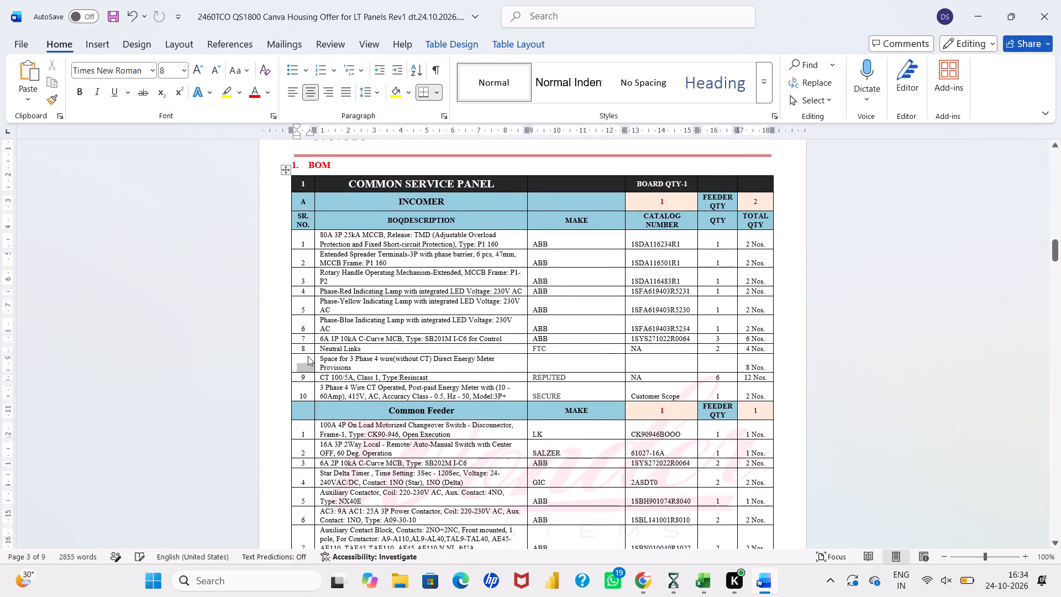
Shade the new energy meter provision row in the Common Service Panel table yellow.
{"action": "left_click", "coordinate": [309, 360]}
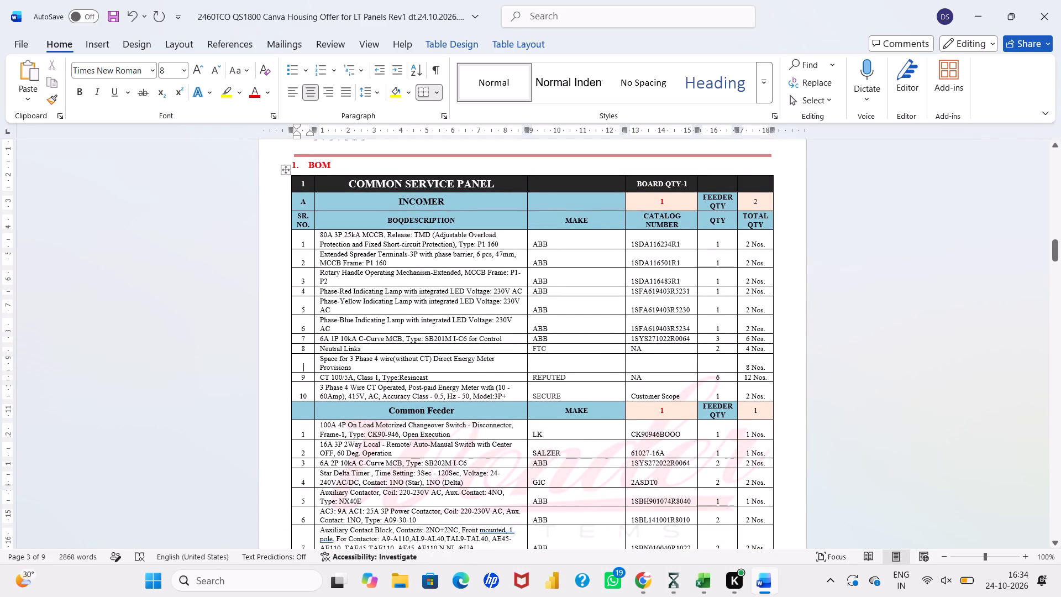
{"action": "left_click_drag", "start_coordinate": [307, 364], "coordinate": [753, 360]}
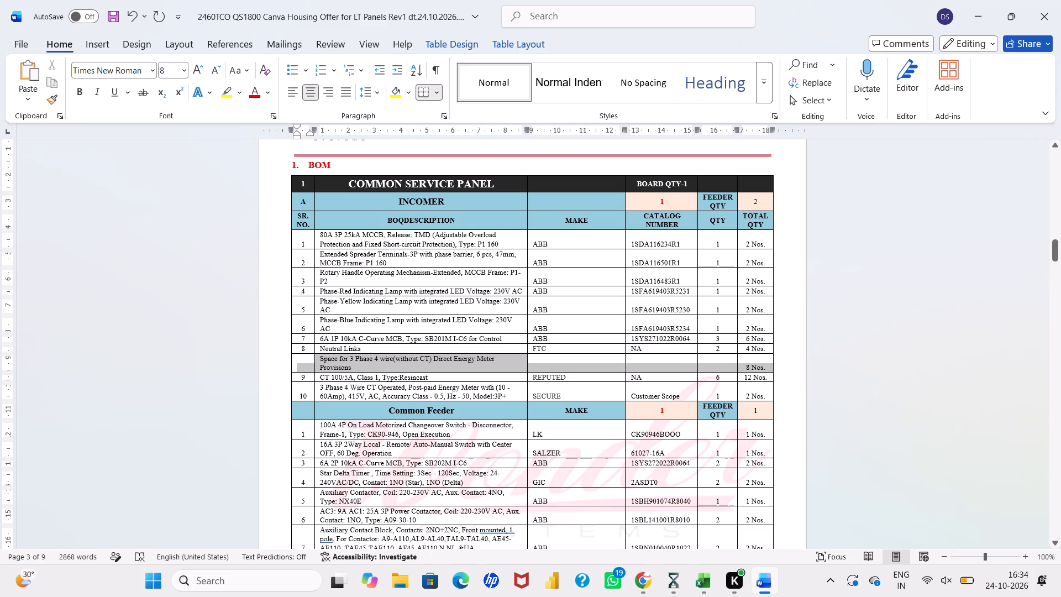
{"action": "left_click_drag", "start_coordinate": [753, 360], "coordinate": [754, 360]}
{"action": "left_click", "coordinate": [869, 339]}
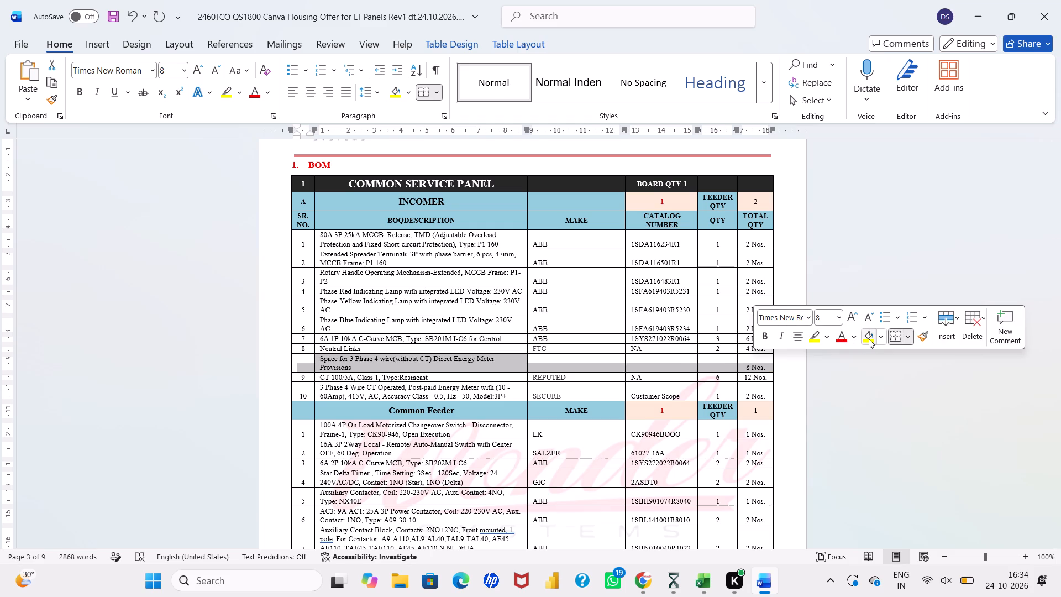
Set the total quantity of the Common Service Panel's energy meter provision row to 1 Nos.
{"action": "left_click", "coordinate": [755, 368]}
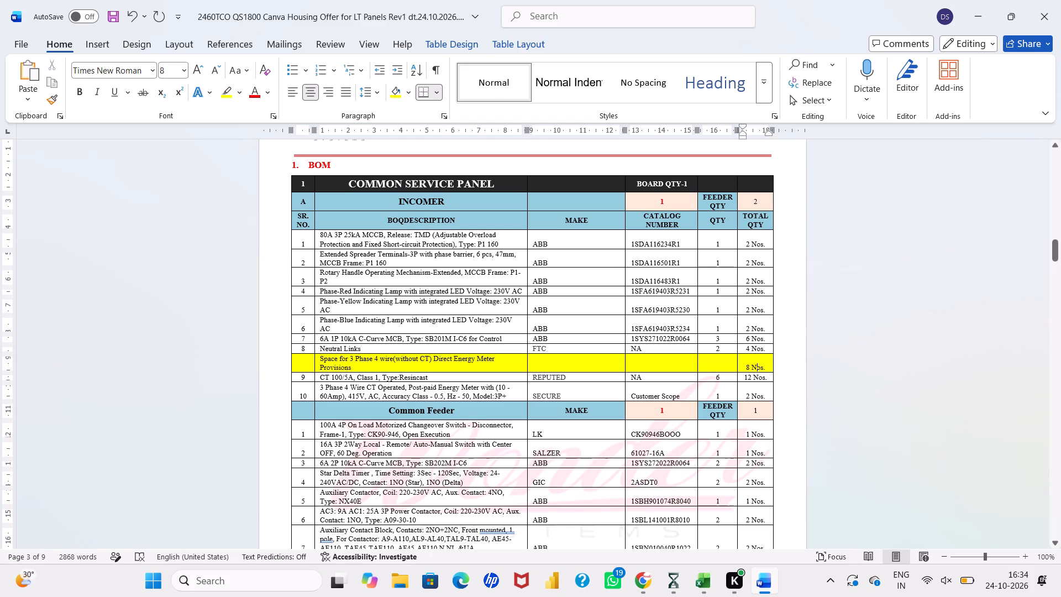
{"action": "left_click", "coordinate": [749, 368]}
{"action": "key", "text": "BackSpace"}
{"action": "key", "text": "1"}
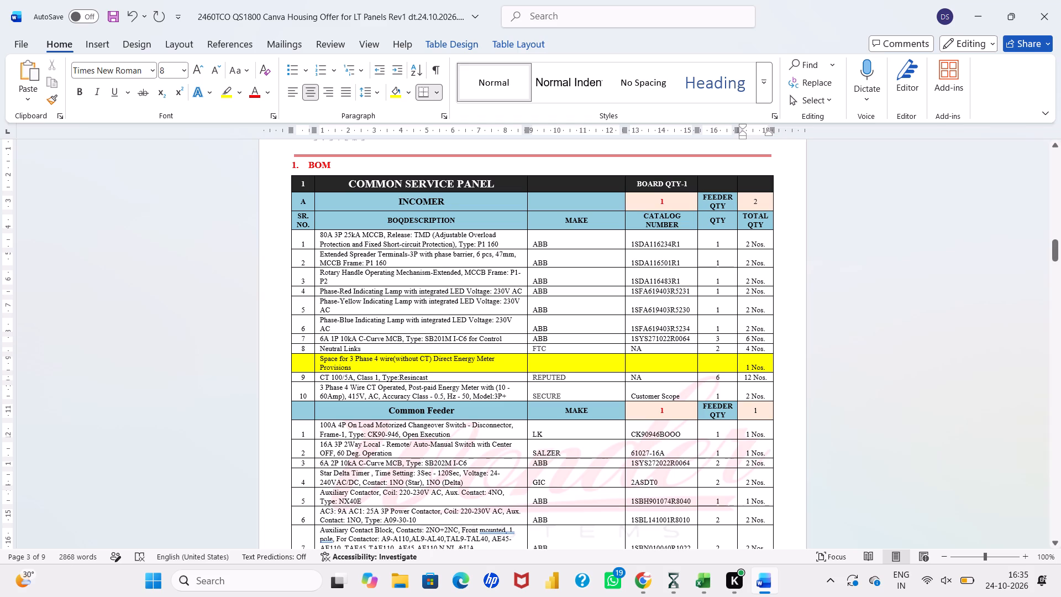
Review the Common Service Panel BOM from the yellow energy meter provision row through the outgoing feeders to the fabrication details.
{"action": "left_click", "coordinate": [721, 369]}
{"action": "left_click", "coordinate": [514, 365]}
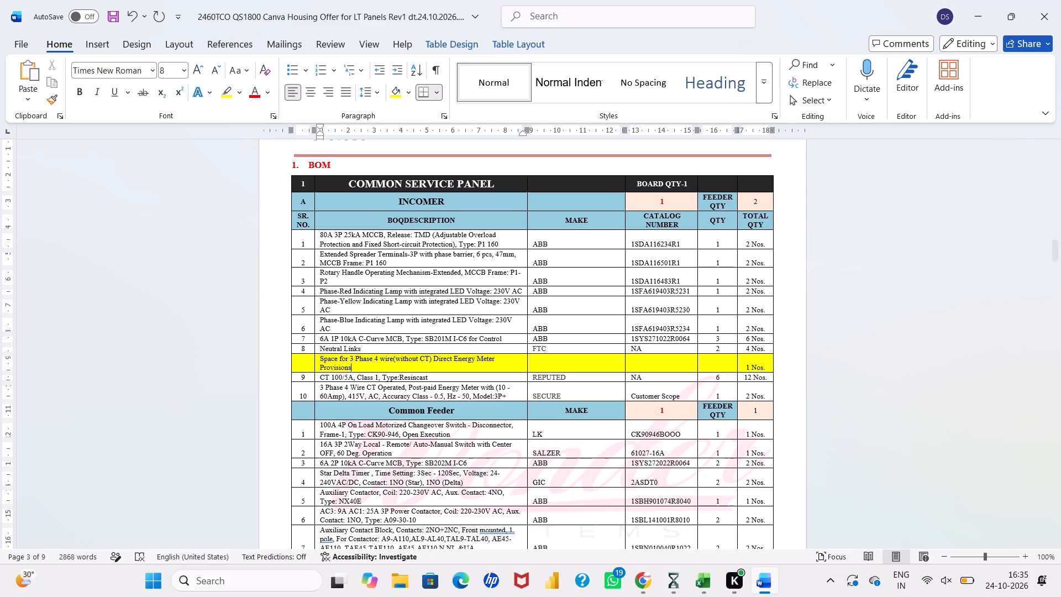
{"action": "scroll", "coordinate": [514, 365], "scroll_direction": "down", "scroll_amount": 1}
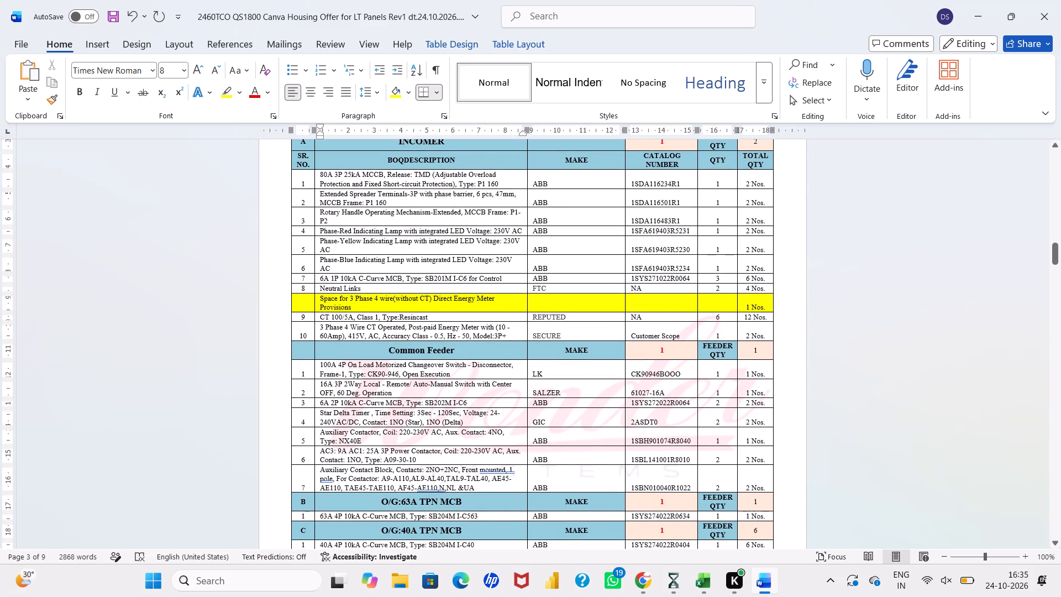
{"action": "scroll", "coordinate": [514, 365], "scroll_direction": "down", "scroll_amount": 1}
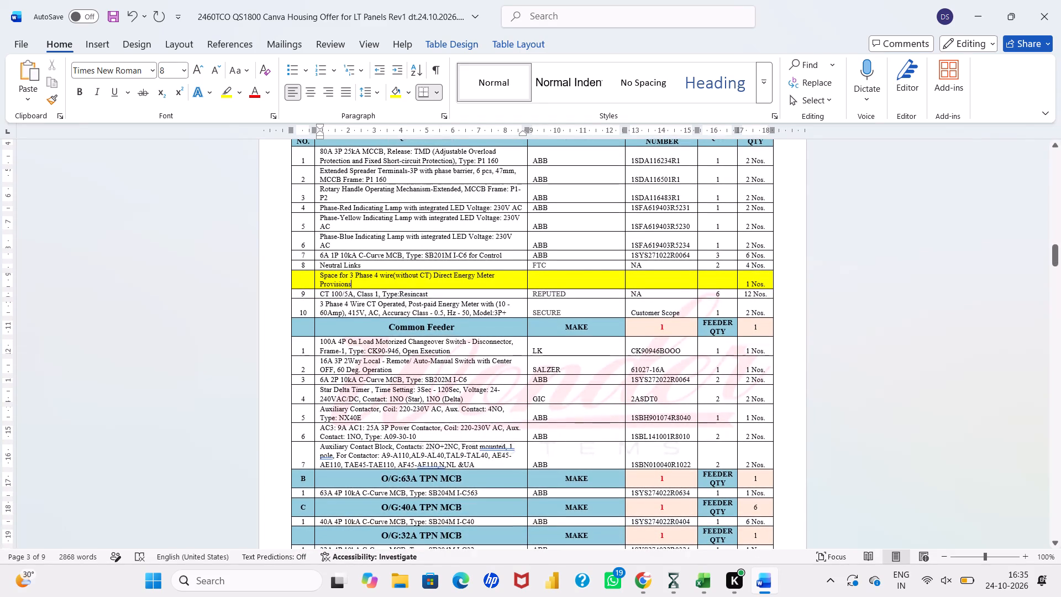
{"action": "scroll", "coordinate": [514, 365], "scroll_direction": "down", "scroll_amount": 1}
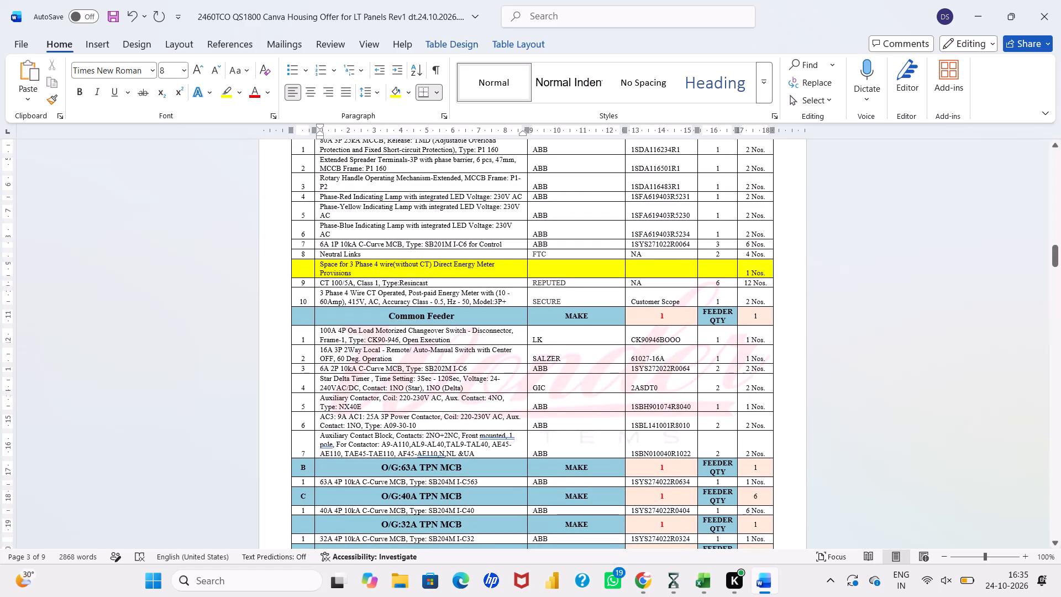
{"action": "scroll", "coordinate": [514, 365], "scroll_direction": "down", "scroll_amount": 3}
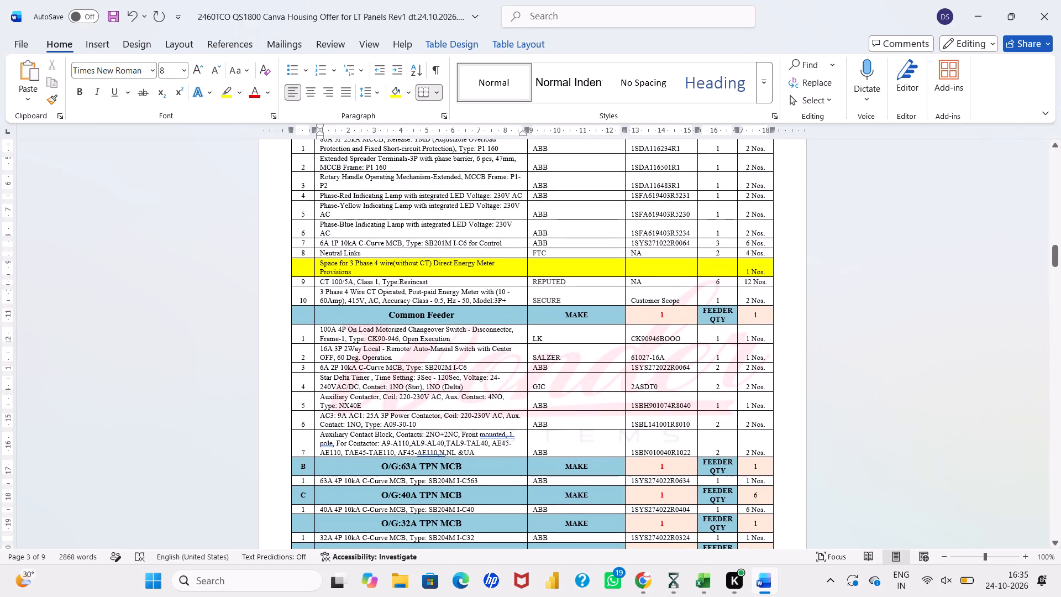
{"action": "scroll", "coordinate": [514, 365], "scroll_direction": "down", "scroll_amount": 2}
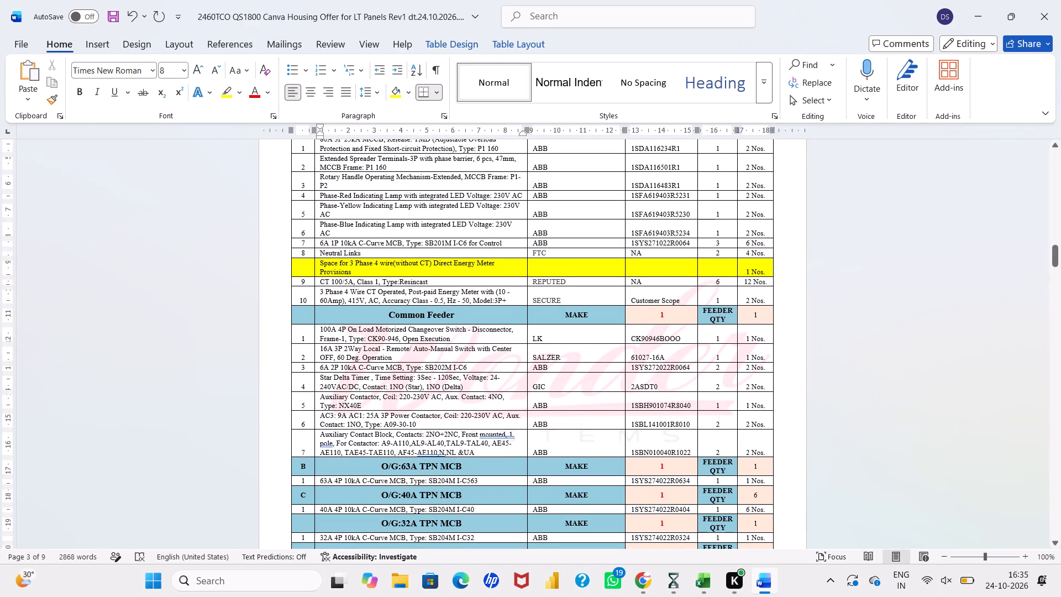
{"action": "scroll", "coordinate": [514, 365], "scroll_direction": "down", "scroll_amount": 1}
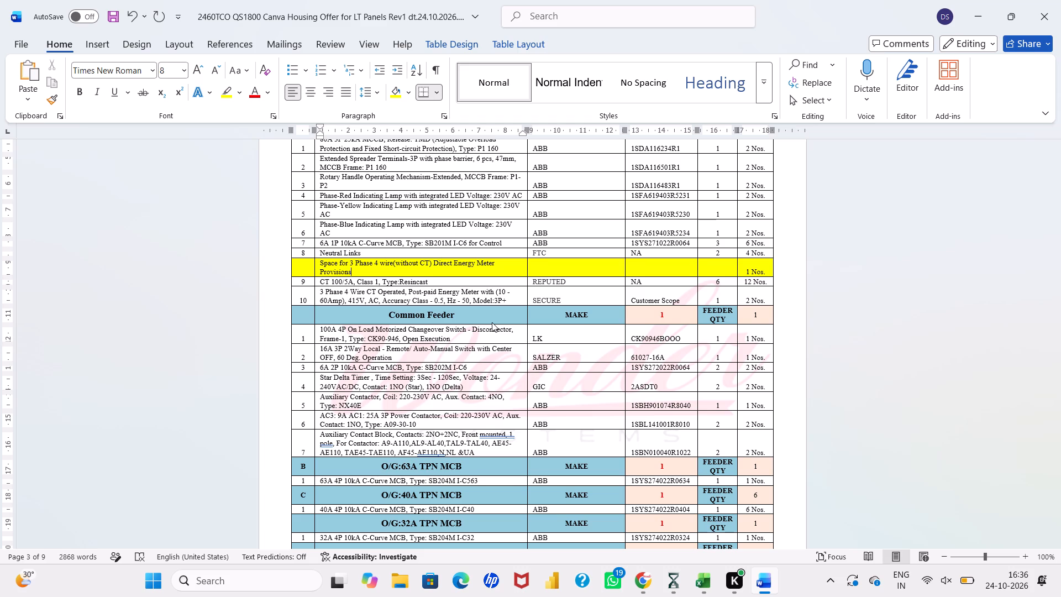
{"action": "scroll", "coordinate": [492, 322], "scroll_direction": "down", "scroll_amount": 4}
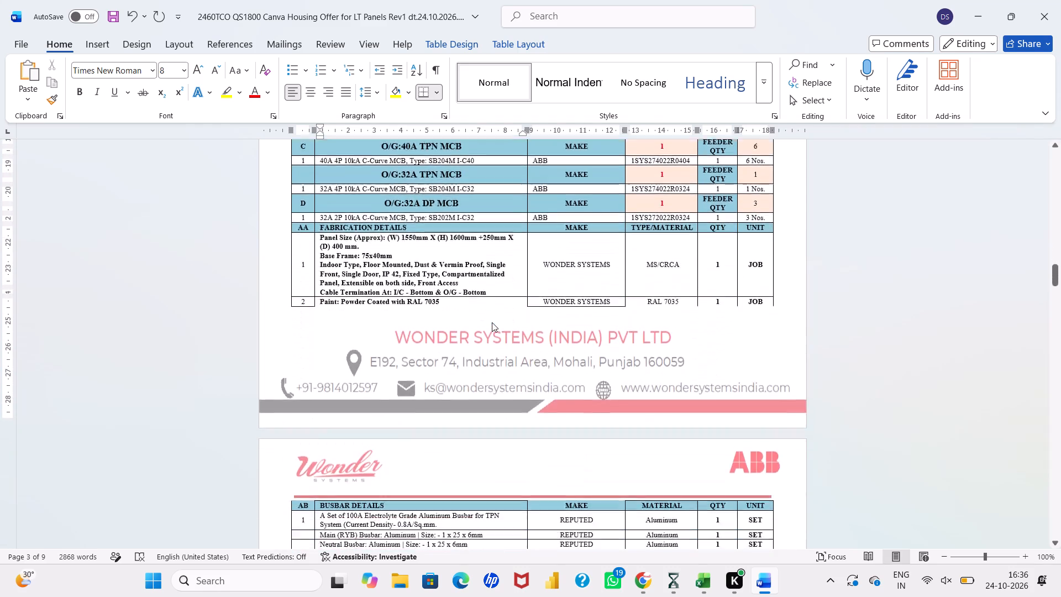
Review the Meter Board Panel(PSPCL) BOM, including its energy meter provision row, DG incomer, ACCL, fabrication, busbar and wire details.
{"action": "scroll", "coordinate": [492, 322], "scroll_direction": "down", "scroll_amount": 4}
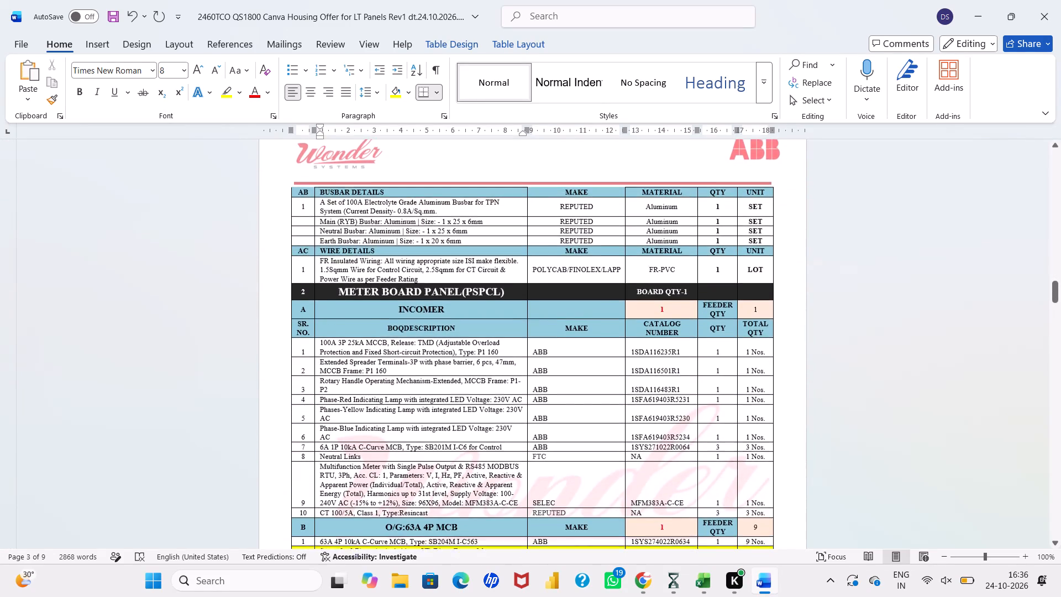
{"action": "scroll", "coordinate": [492, 322], "scroll_direction": "down", "scroll_amount": 3}
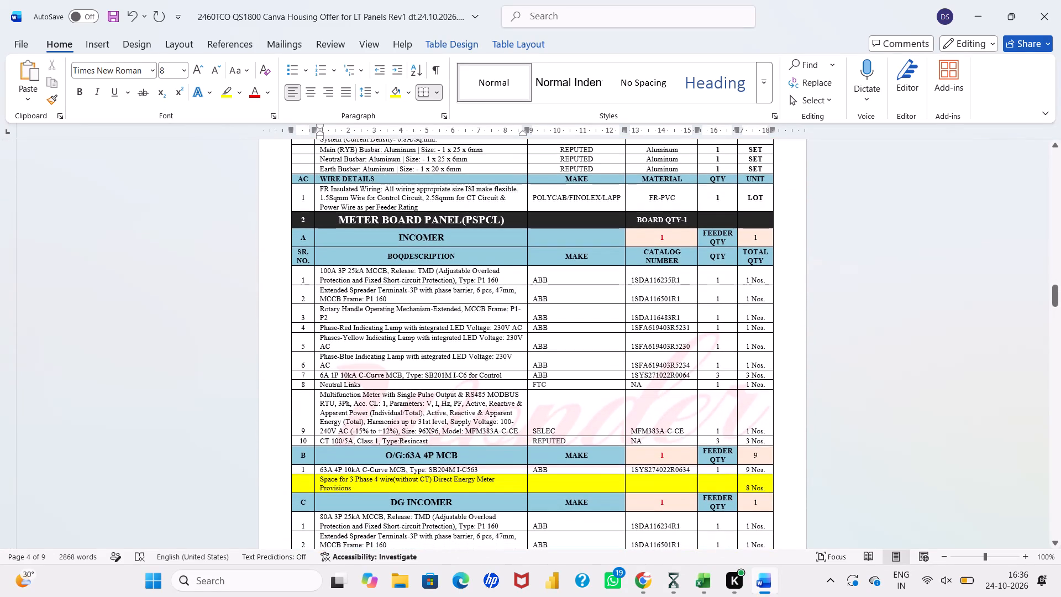
{"action": "scroll", "coordinate": [492, 322], "scroll_direction": "down", "scroll_amount": 1}
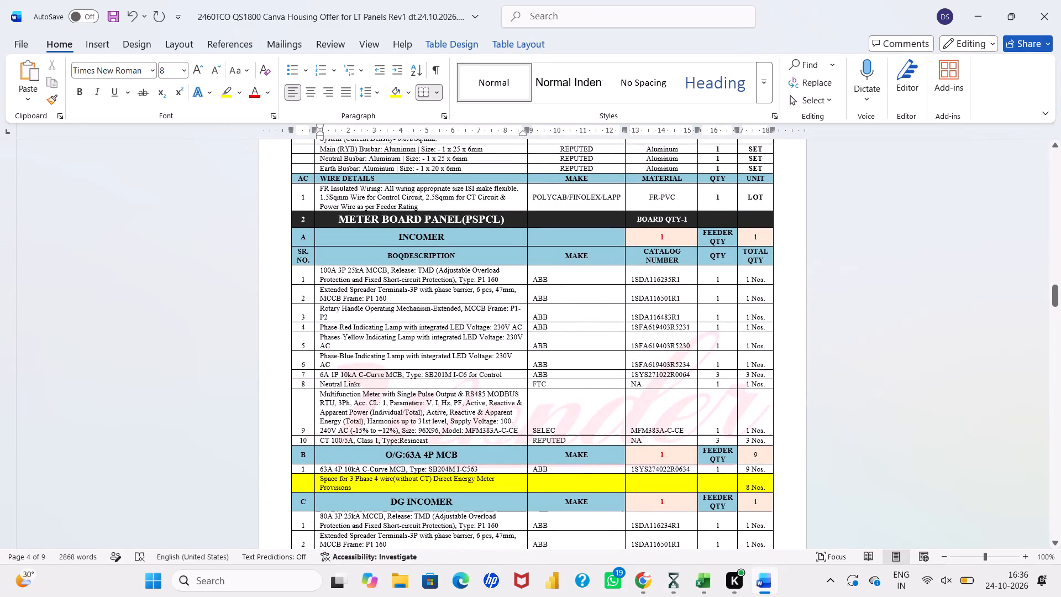
{"action": "scroll", "coordinate": [492, 322], "scroll_direction": "down", "scroll_amount": 1}
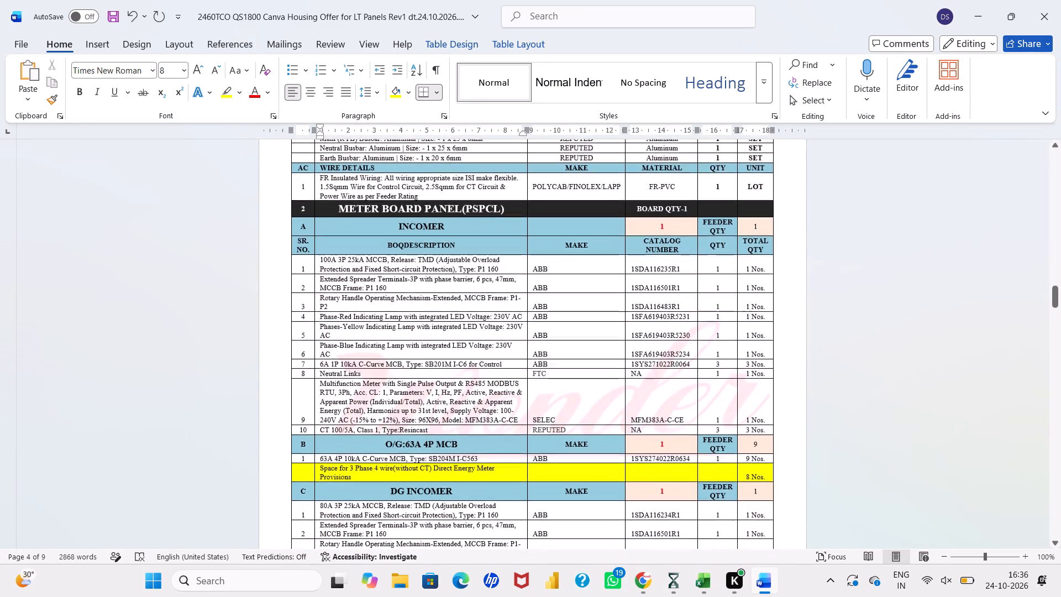
{"action": "scroll", "coordinate": [492, 322], "scroll_direction": "down", "scroll_amount": 2}
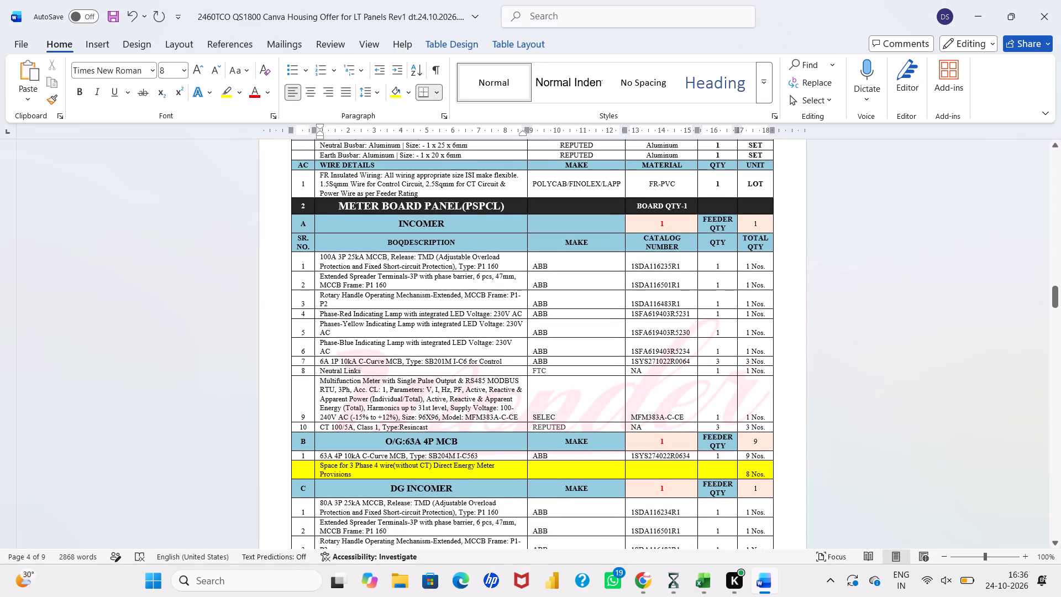
{"action": "scroll", "coordinate": [492, 322], "scroll_direction": "down", "scroll_amount": 1}
{"action": "left_click_drag", "start_coordinate": [492, 322], "coordinate": [478, 345]}
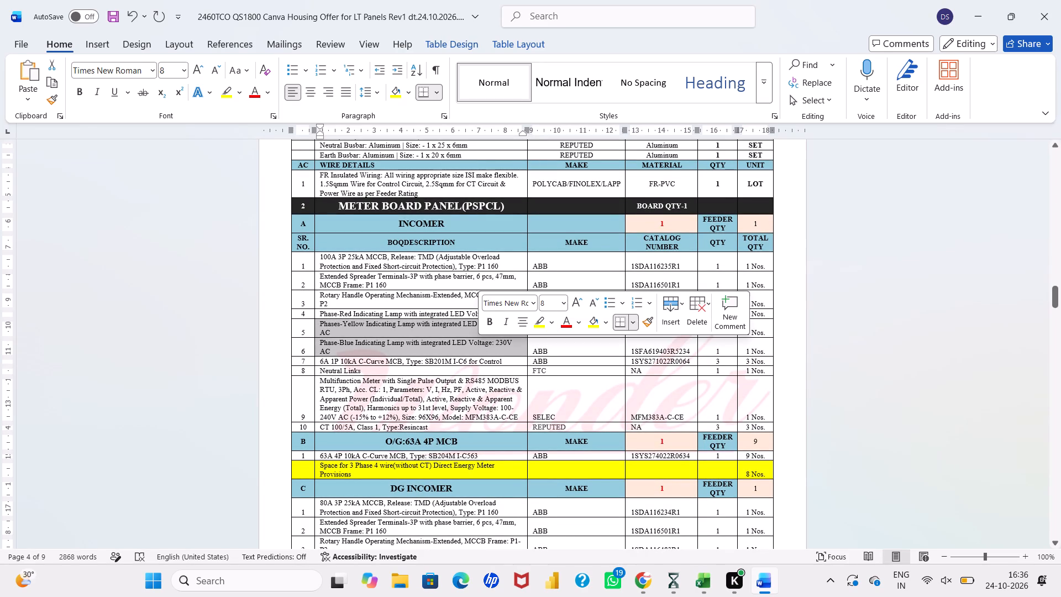
{"action": "left_click", "coordinate": [415, 470]}
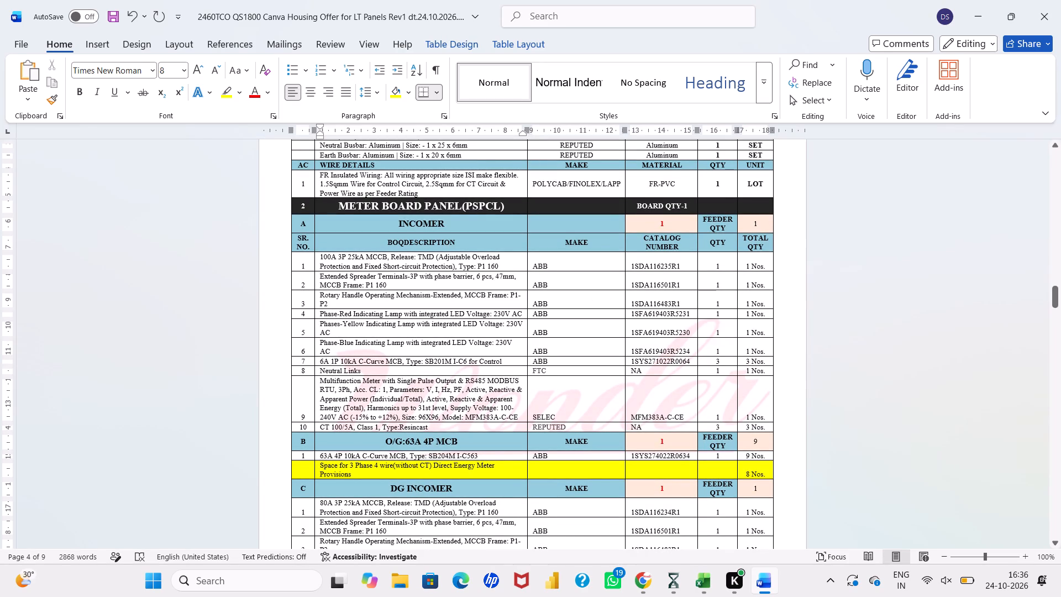
{"action": "scroll", "coordinate": [415, 470], "scroll_direction": "down", "scroll_amount": 1}
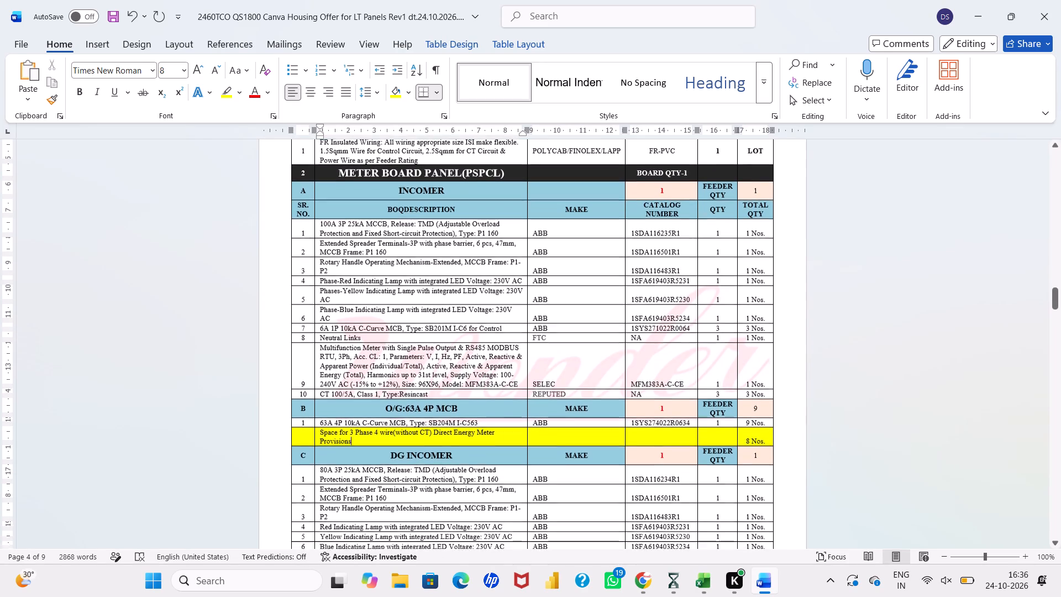
{"action": "scroll", "coordinate": [415, 470], "scroll_direction": "down", "scroll_amount": 2}
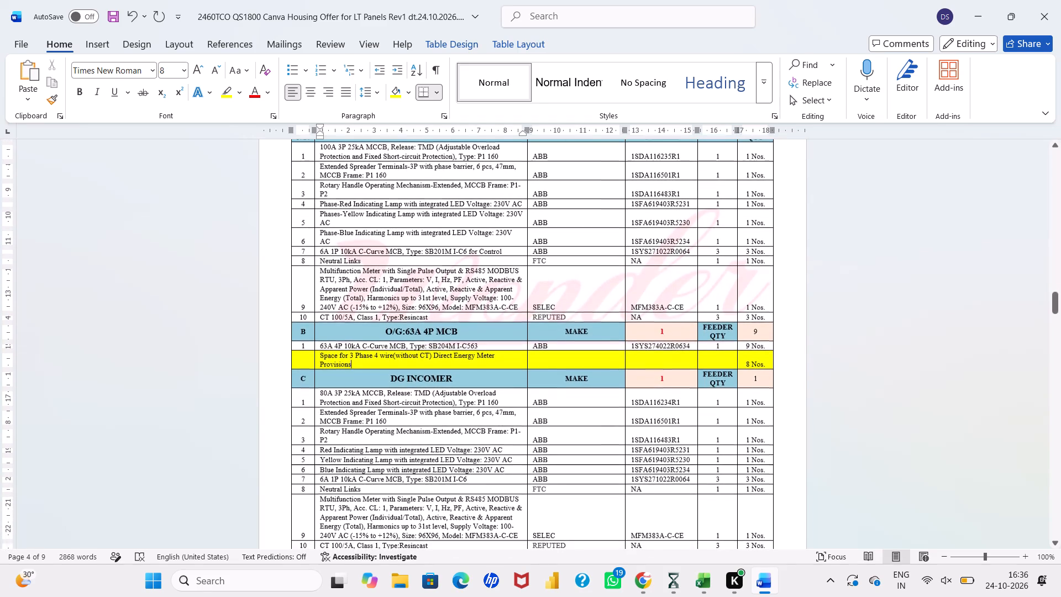
{"action": "scroll", "coordinate": [415, 470], "scroll_direction": "down", "scroll_amount": 3}
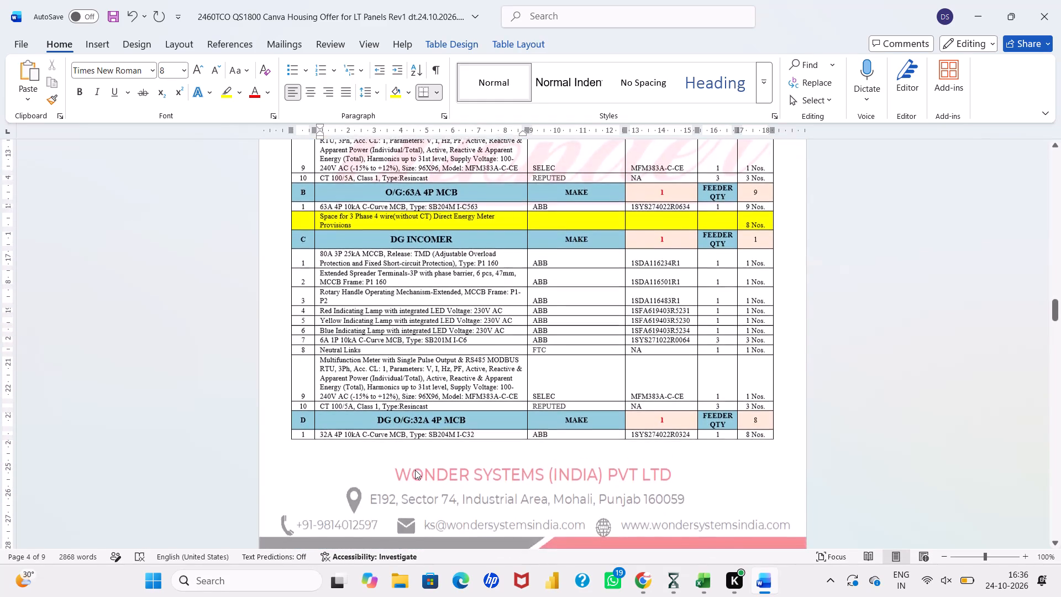
{"action": "scroll", "coordinate": [415, 470], "scroll_direction": "down", "scroll_amount": 2}
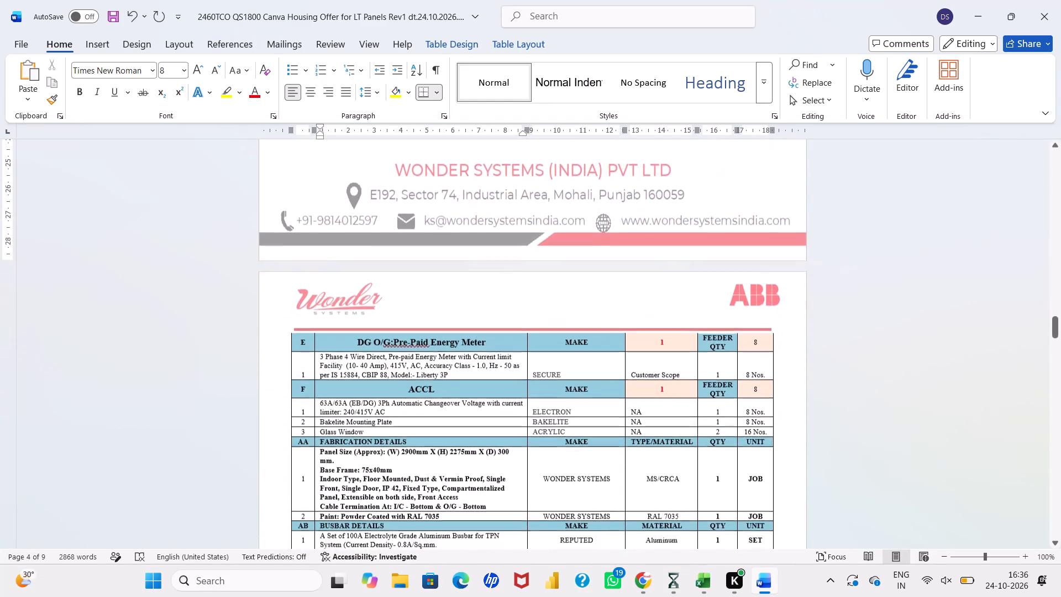
{"action": "scroll", "coordinate": [415, 470], "scroll_direction": "down", "scroll_amount": 2}
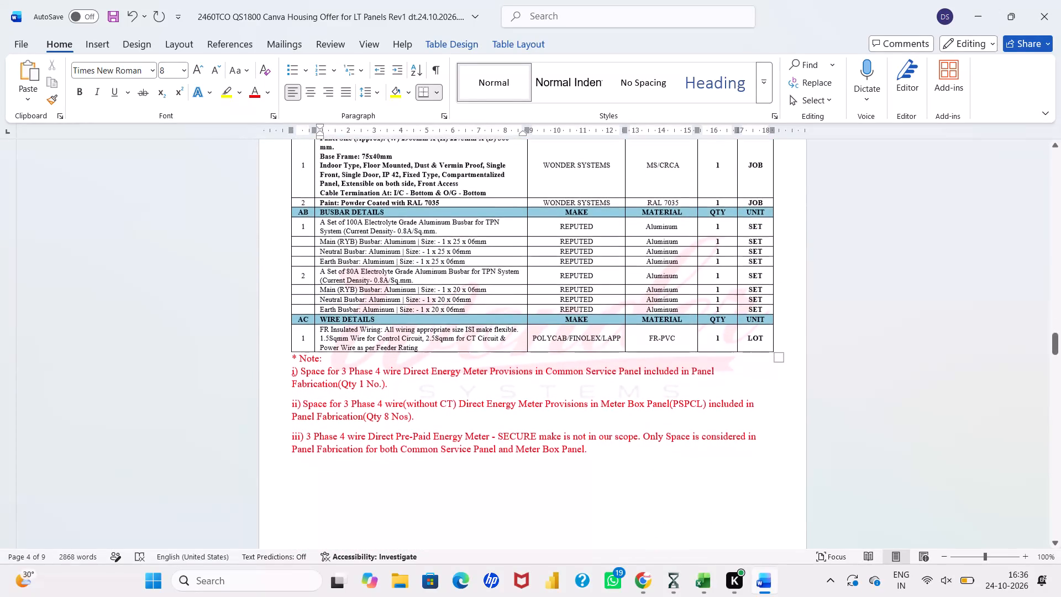
Check the energy meter notes below the BOM tables and the Scope of Supply and price tables that follow them.
{"action": "scroll", "coordinate": [415, 470], "scroll_direction": "down", "scroll_amount": 2}
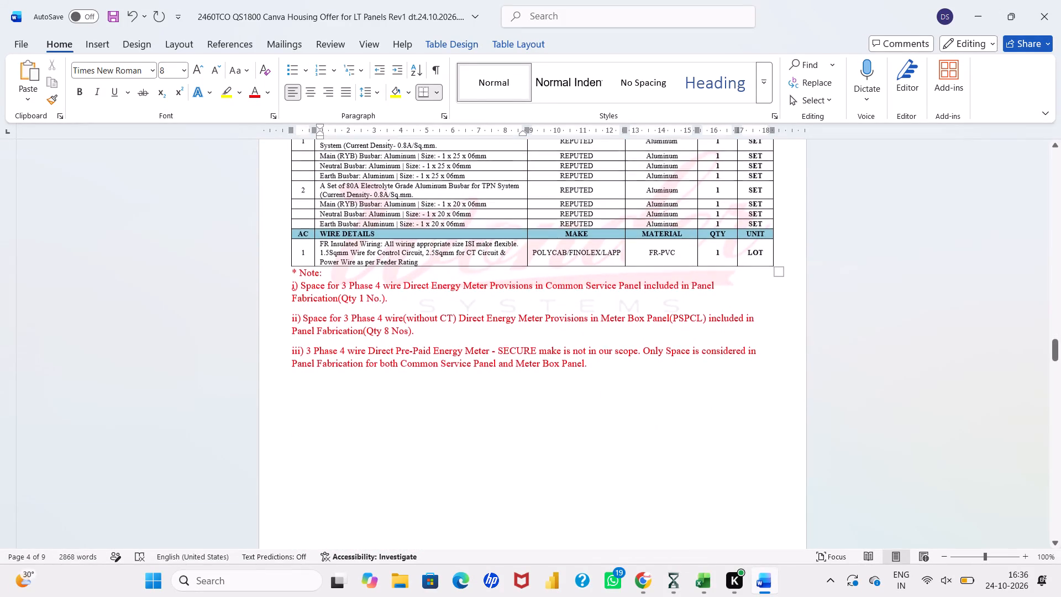
{"action": "scroll", "coordinate": [415, 470], "scroll_direction": "down", "scroll_amount": 1}
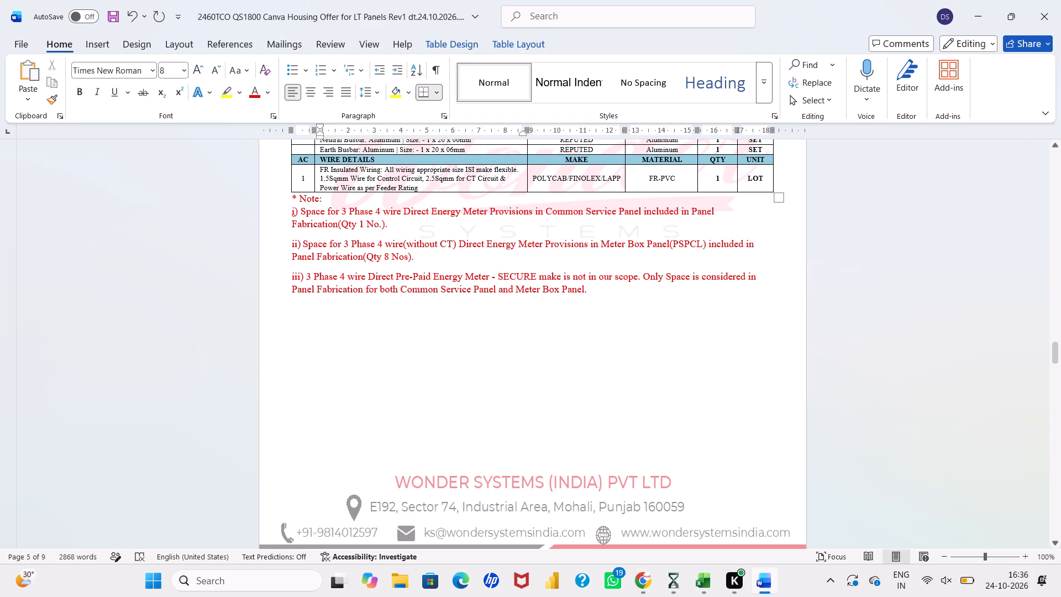
{"action": "left_click", "coordinate": [590, 285]}
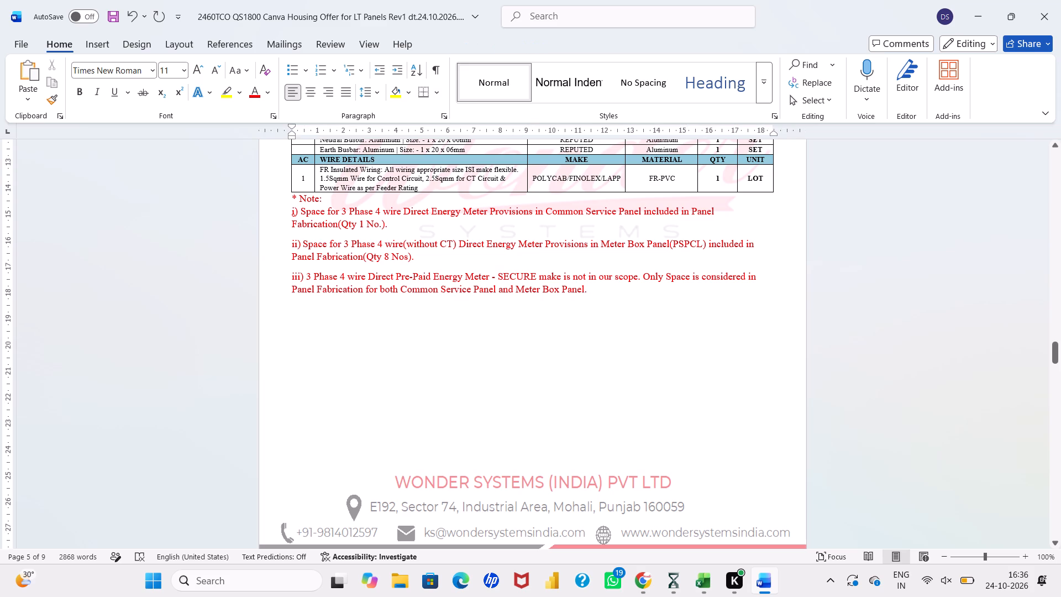
{"action": "scroll", "coordinate": [590, 285], "scroll_direction": "down", "scroll_amount": 2}
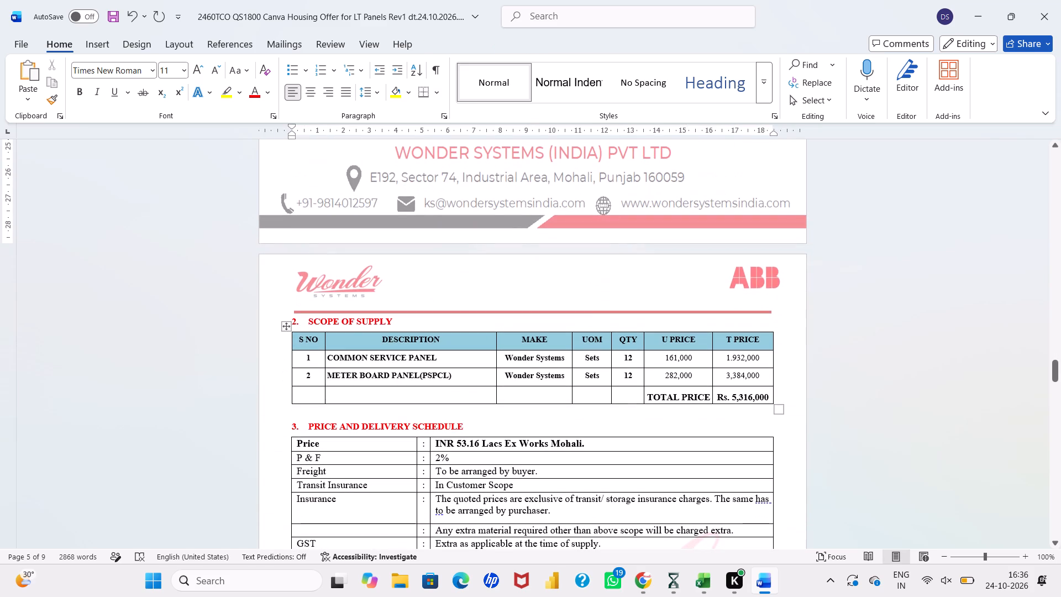
{"action": "left_click", "coordinate": [590, 380]}
{"action": "scroll", "coordinate": [590, 380], "scroll_direction": "up", "scroll_amount": 1}
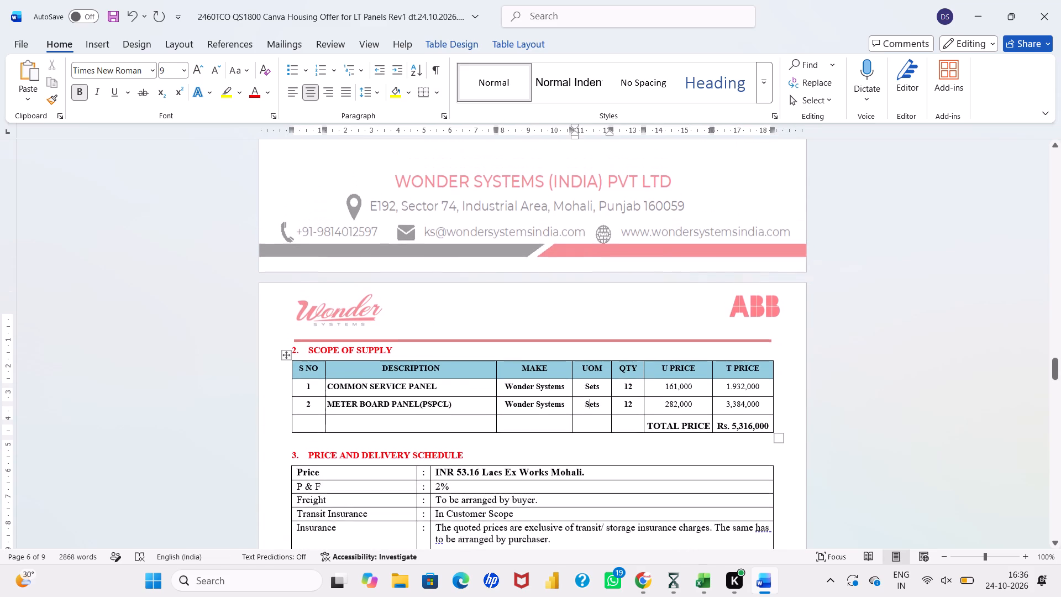
{"action": "scroll", "coordinate": [590, 380], "scroll_direction": "up", "scroll_amount": 2}
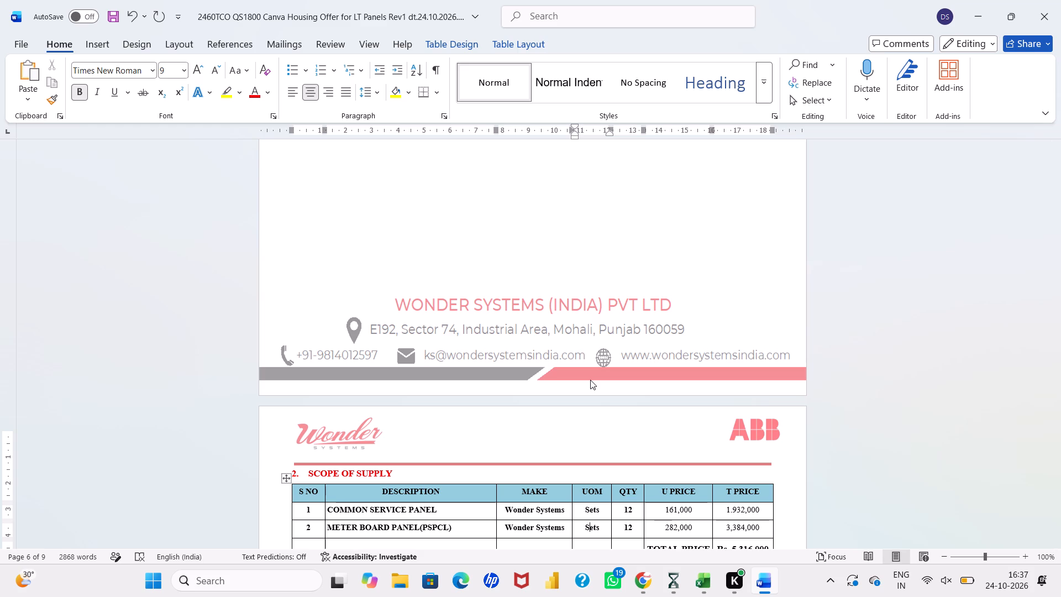
{"action": "scroll", "coordinate": [590, 380], "scroll_direction": "up", "scroll_amount": 1}
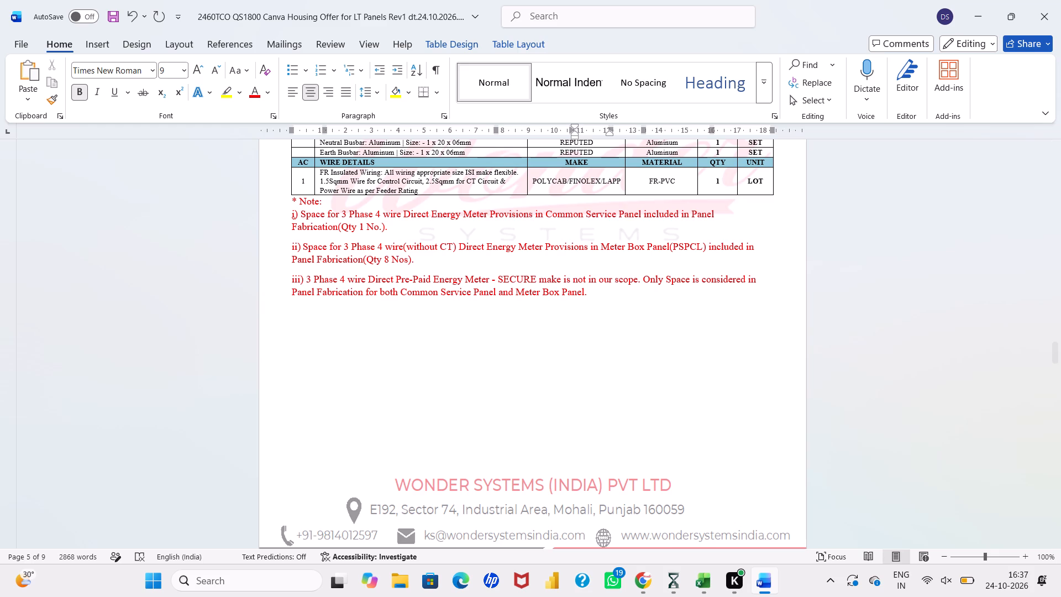
{"action": "left_click", "coordinate": [585, 295]}
{"action": "scroll", "coordinate": [585, 295], "scroll_direction": "down", "scroll_amount": 1}
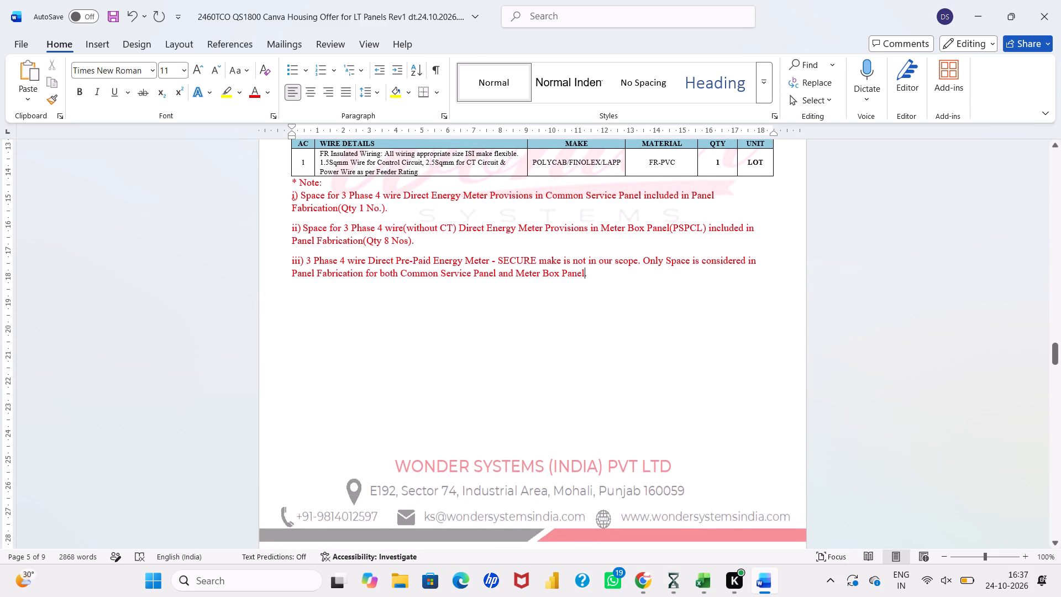
Go back through the BOM tables and recheck the Common Service Panel rows from the incomer down to the fabrication details.
{"action": "scroll", "coordinate": [585, 295], "scroll_direction": "up", "scroll_amount": 1}
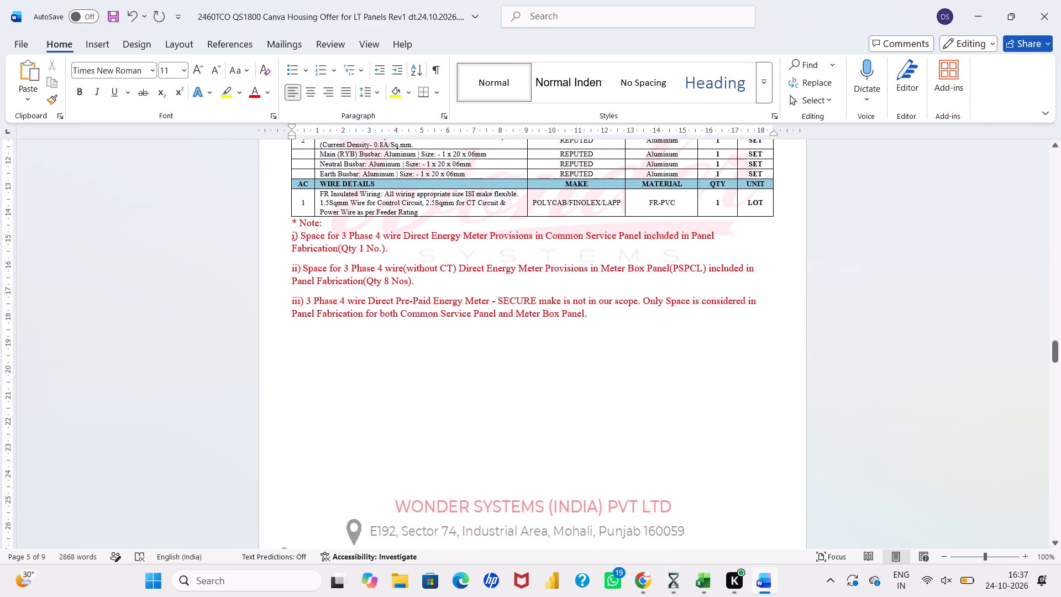
{"action": "scroll", "coordinate": [585, 295], "scroll_direction": "up", "scroll_amount": 4}
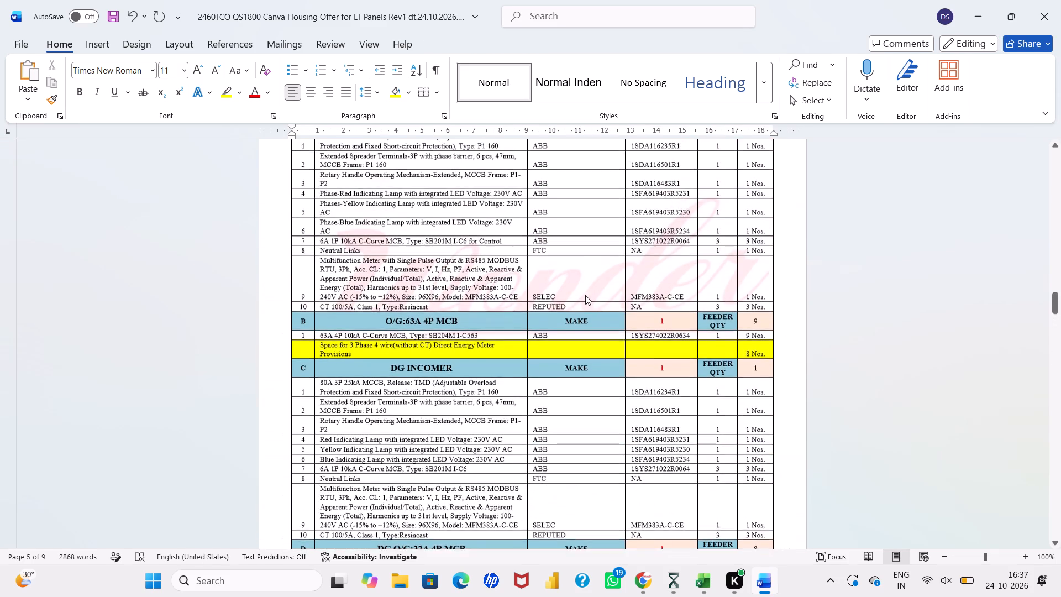
{"action": "scroll", "coordinate": [585, 295], "scroll_direction": "up", "scroll_amount": 5}
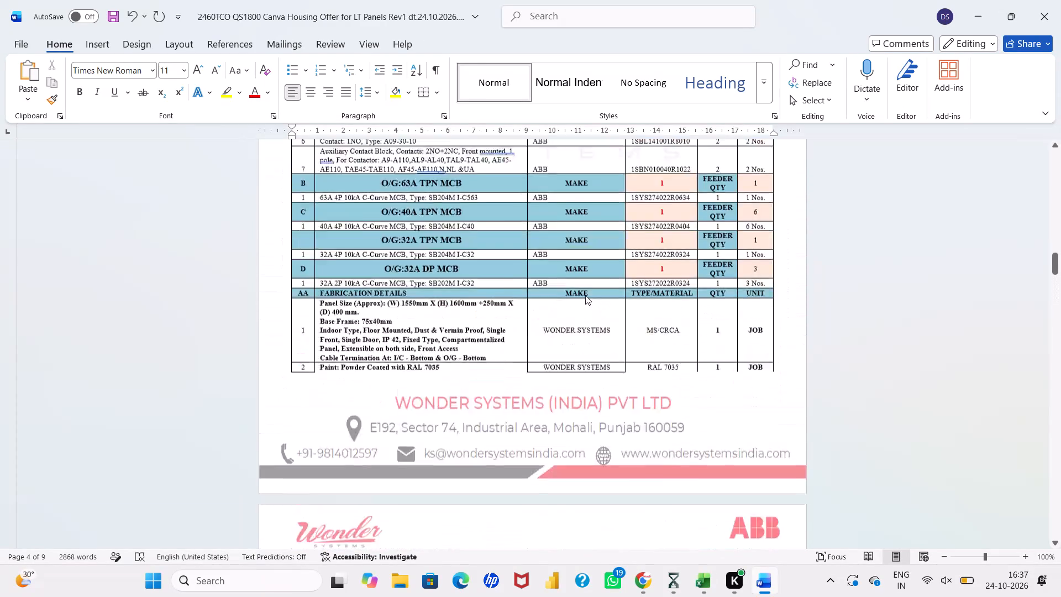
{"action": "scroll", "coordinate": [585, 295], "scroll_direction": "up", "scroll_amount": 2}
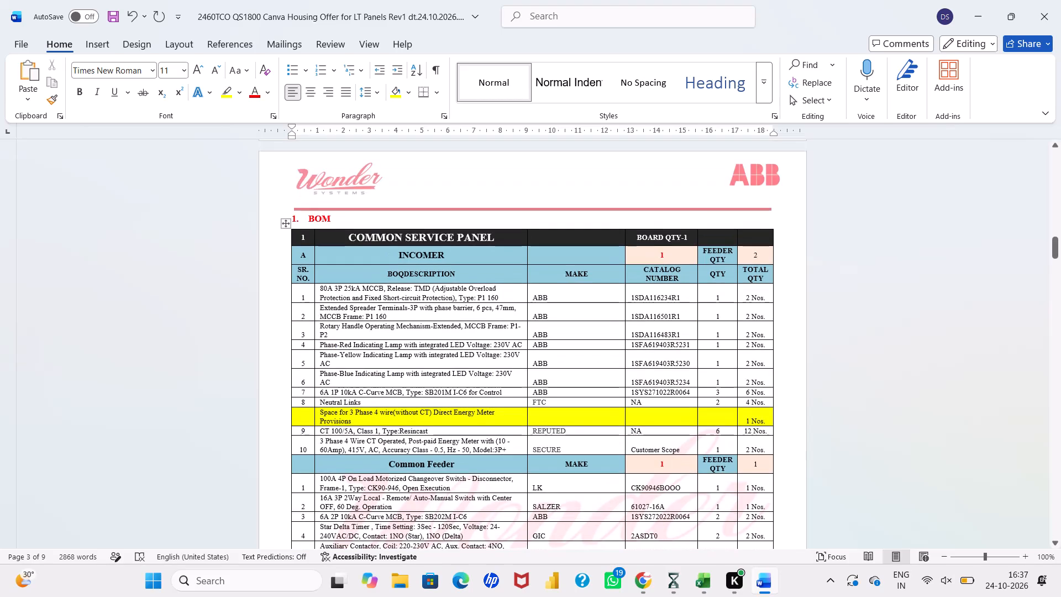
{"action": "scroll", "coordinate": [600, 343], "scroll_direction": "down", "scroll_amount": 1}
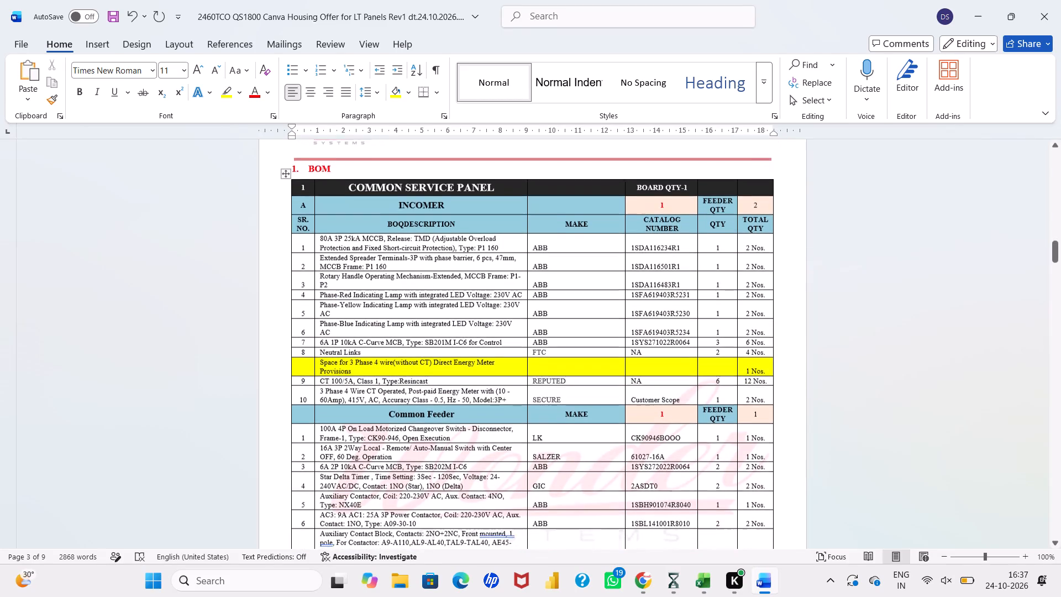
{"action": "scroll", "coordinate": [600, 343], "scroll_direction": "down", "scroll_amount": 2}
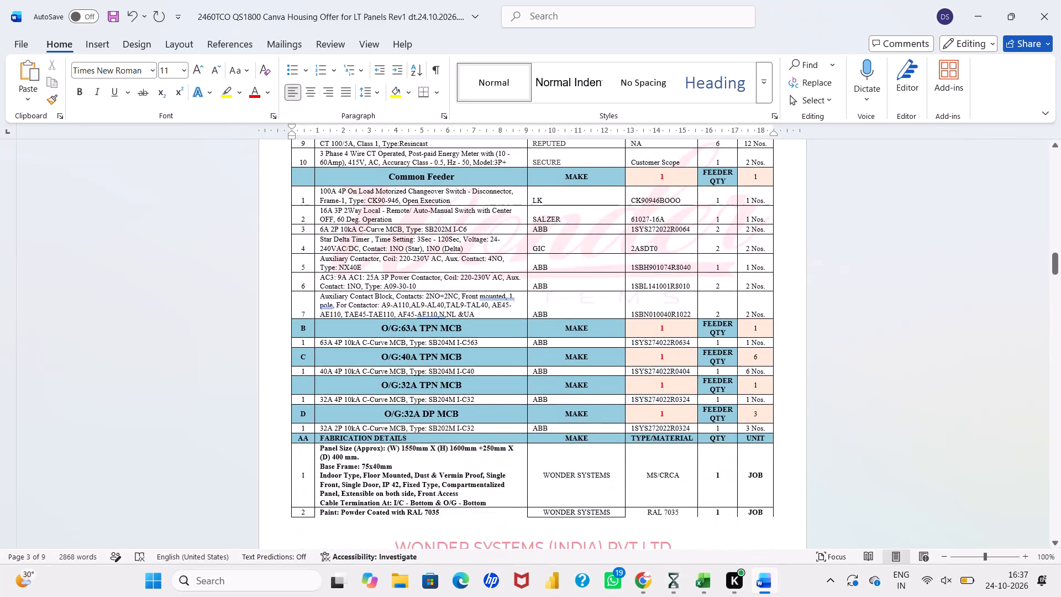
Move on from the Common Service Panel BOM to examine the Scope of Supply and Price and Delivery Schedule tables.
{"action": "scroll", "coordinate": [600, 343], "scroll_direction": "down", "scroll_amount": 1}
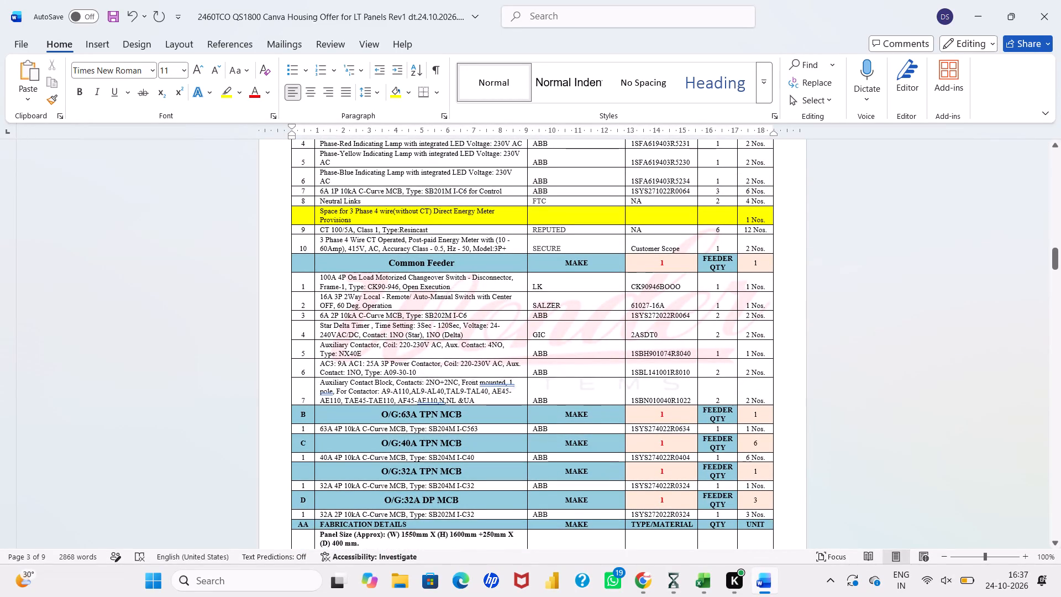
{"action": "scroll", "coordinate": [310, 219], "scroll_direction": "down", "scroll_amount": 5}
{"action": "scroll", "coordinate": [310, 219], "scroll_direction": "down", "scroll_amount": 20}
{"action": "scroll", "coordinate": [310, 219], "scroll_direction": "down", "scroll_amount": 8}
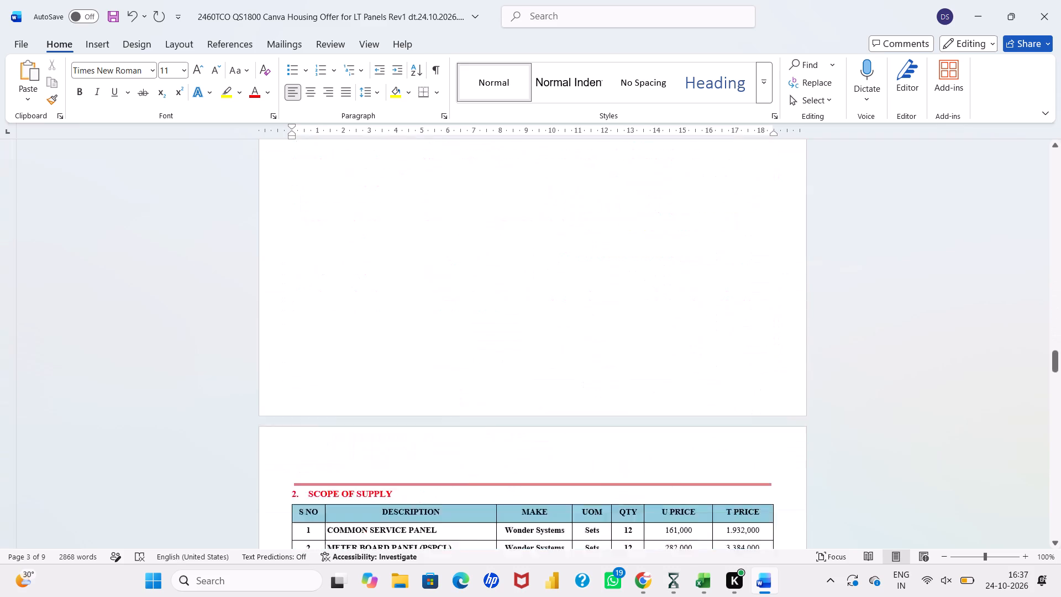
{"action": "scroll", "coordinate": [310, 219], "scroll_direction": "down", "scroll_amount": 10}
{"action": "scroll", "coordinate": [310, 219], "scroll_direction": "up", "scroll_amount": 8}
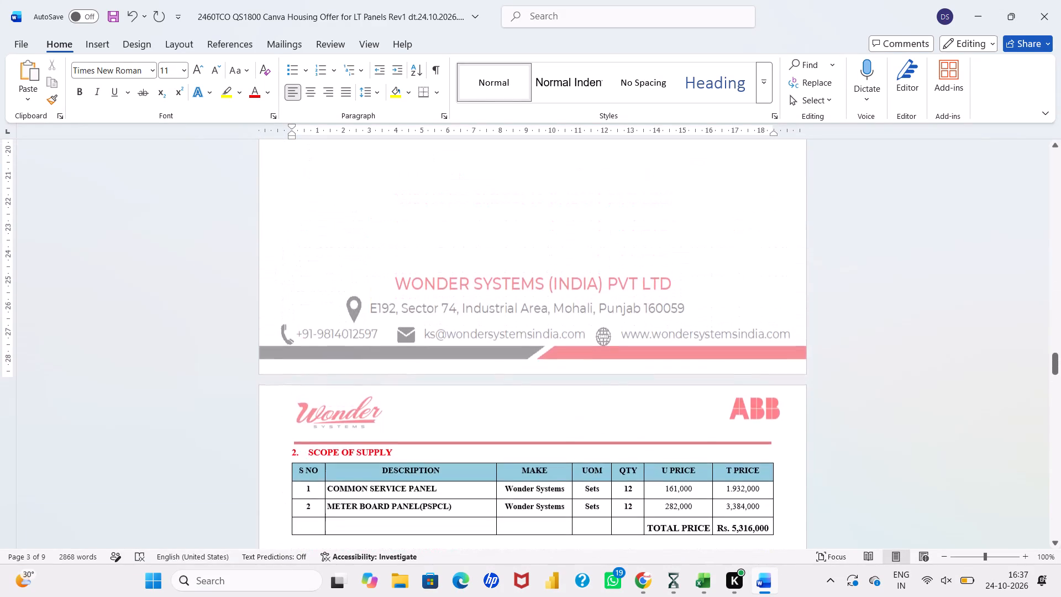
{"action": "left_click", "coordinate": [440, 242]}
{"action": "scroll", "coordinate": [440, 242], "scroll_direction": "down", "scroll_amount": 1}
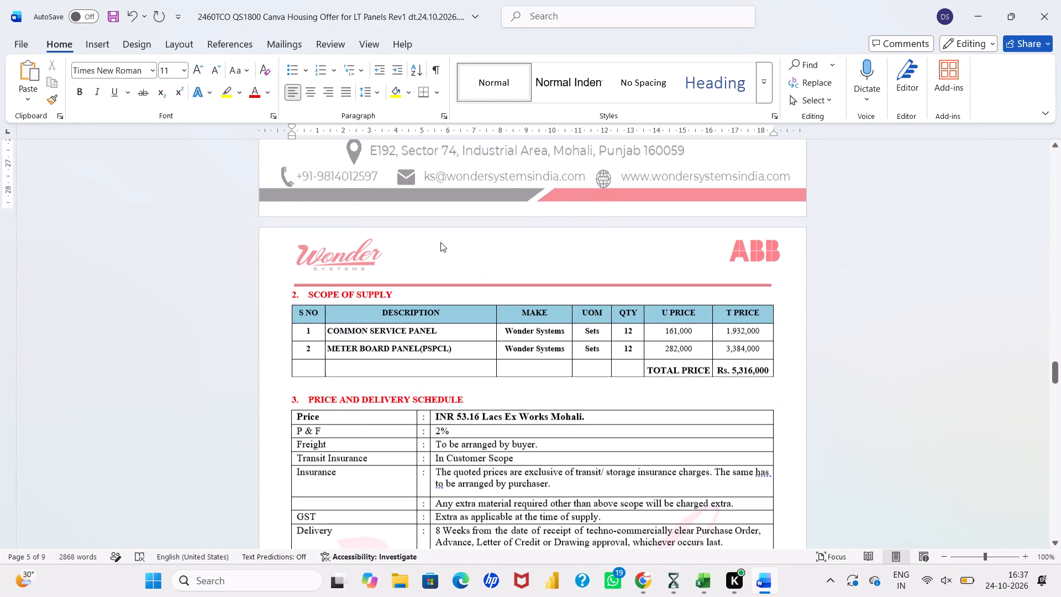
{"action": "scroll", "coordinate": [440, 242], "scroll_direction": "down", "scroll_amount": 1}
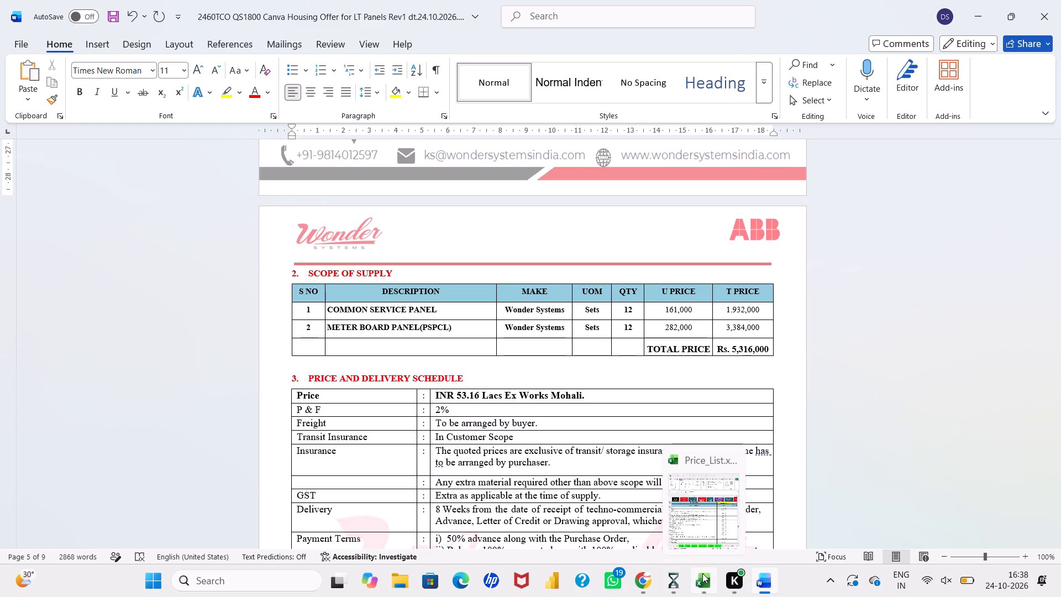
Switch to the QS1800 Canvas Housing spreadsheet in Chrome and examine the BOM R1 panel cost summary and its cost breakdown columns.
{"action": "left_click", "coordinate": [645, 576]}
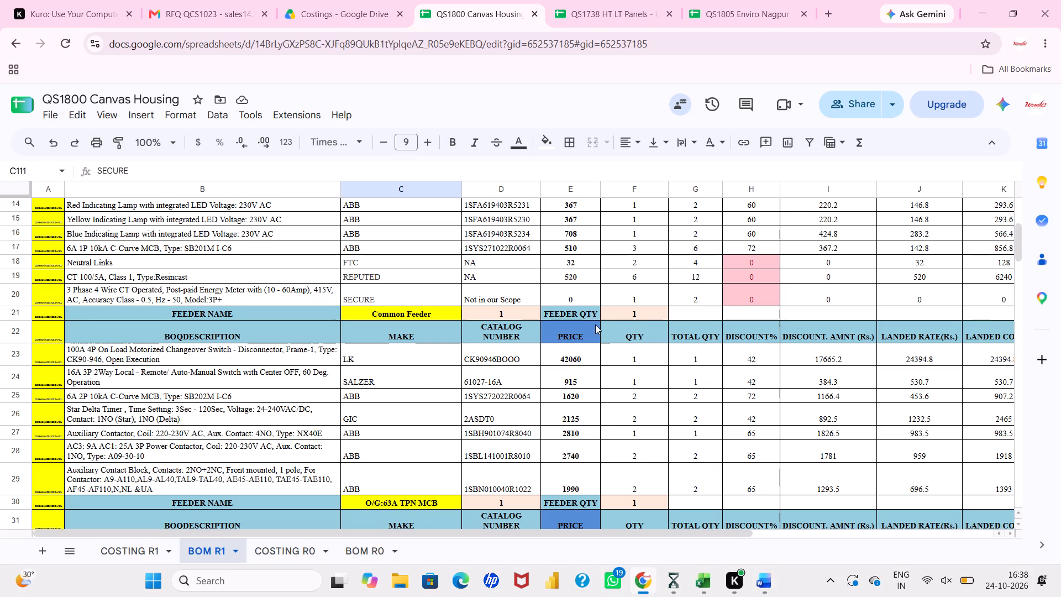
{"action": "scroll", "coordinate": [548, 297], "scroll_direction": "up", "scroll_amount": 9}
{"action": "left_click", "coordinate": [696, 268]}
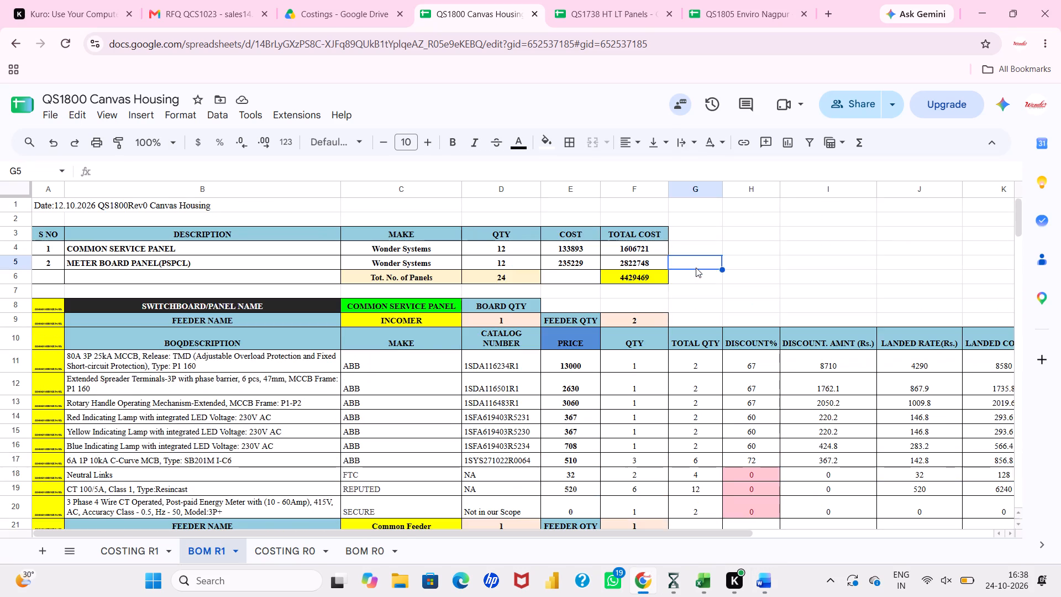
{"action": "scroll", "coordinate": [696, 268], "scroll_direction": "left", "scroll_amount": 5}
{"action": "scroll", "coordinate": [592, 293], "scroll_direction": "left", "scroll_amount": 1}
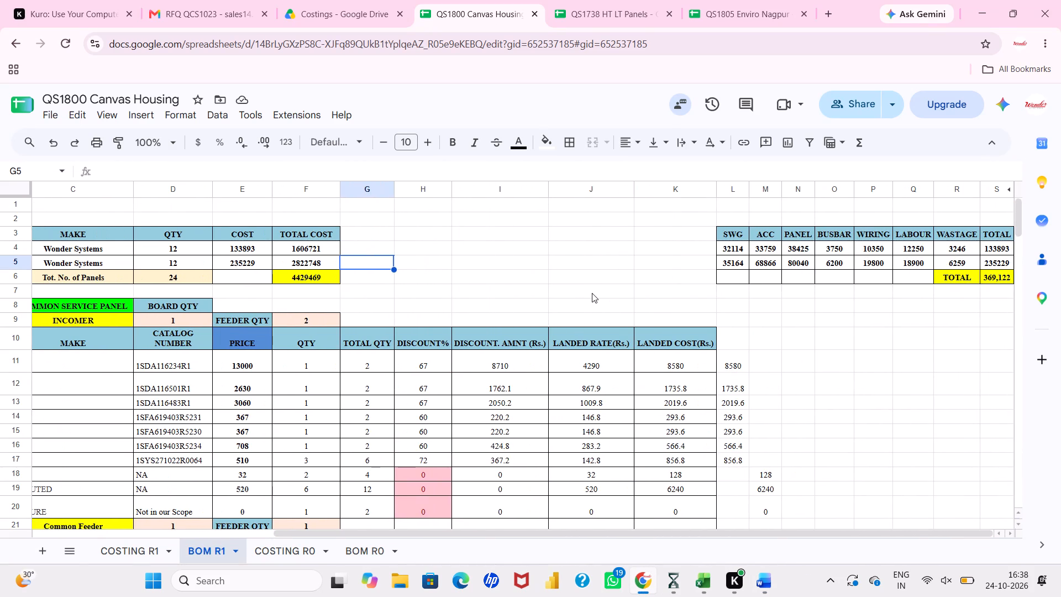
{"action": "scroll", "coordinate": [592, 293], "scroll_direction": "left", "scroll_amount": 1}
{"action": "left_click", "coordinate": [608, 312]}
{"action": "scroll", "coordinate": [608, 312], "scroll_direction": "left", "scroll_amount": 1}
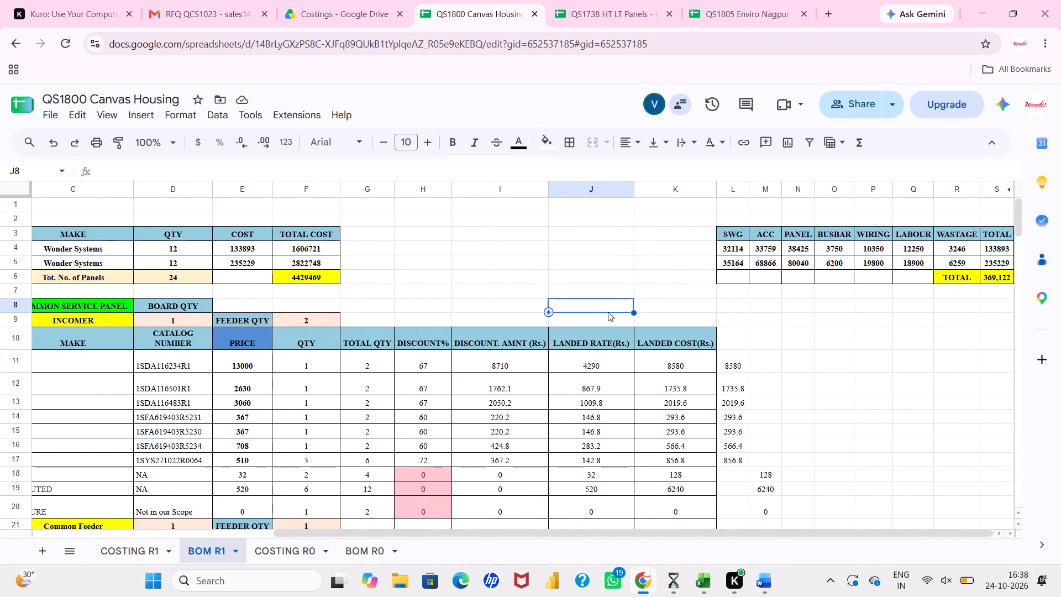
{"action": "scroll", "coordinate": [608, 312], "scroll_direction": "left", "scroll_amount": 1}
{"action": "left_click", "coordinate": [879, 382]}
{"action": "scroll", "coordinate": [879, 382], "scroll_direction": "left", "scroll_amount": 1}
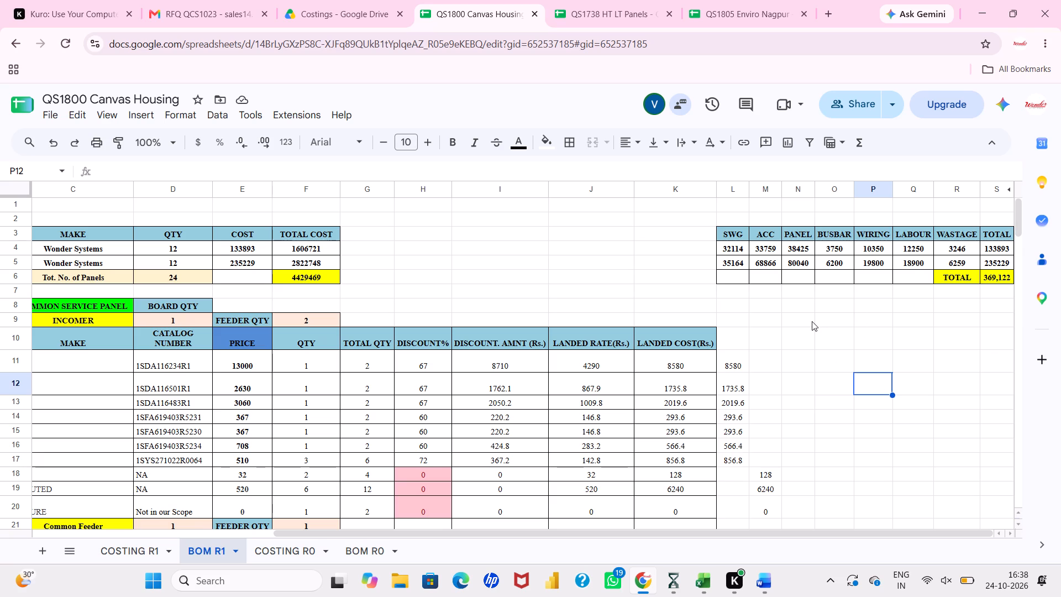
{"action": "scroll", "coordinate": [544, 390], "scroll_direction": "right", "scroll_amount": 2}
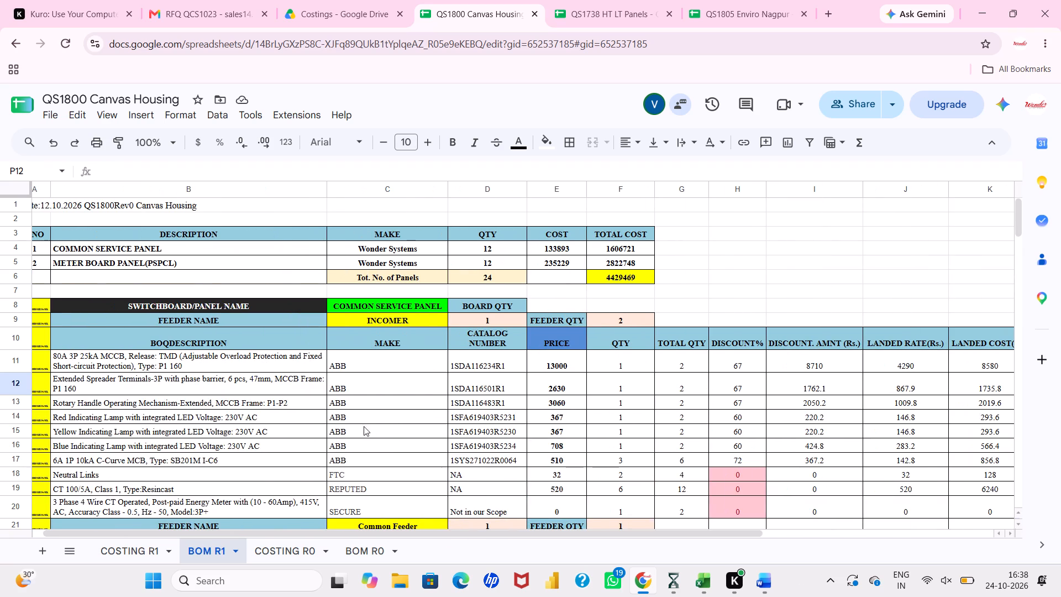
Check the unit prices, total prices and margins on the COSTING R1 sheet against the offer, glancing back at BOM R1.
{"action": "left_click", "coordinate": [149, 556]}
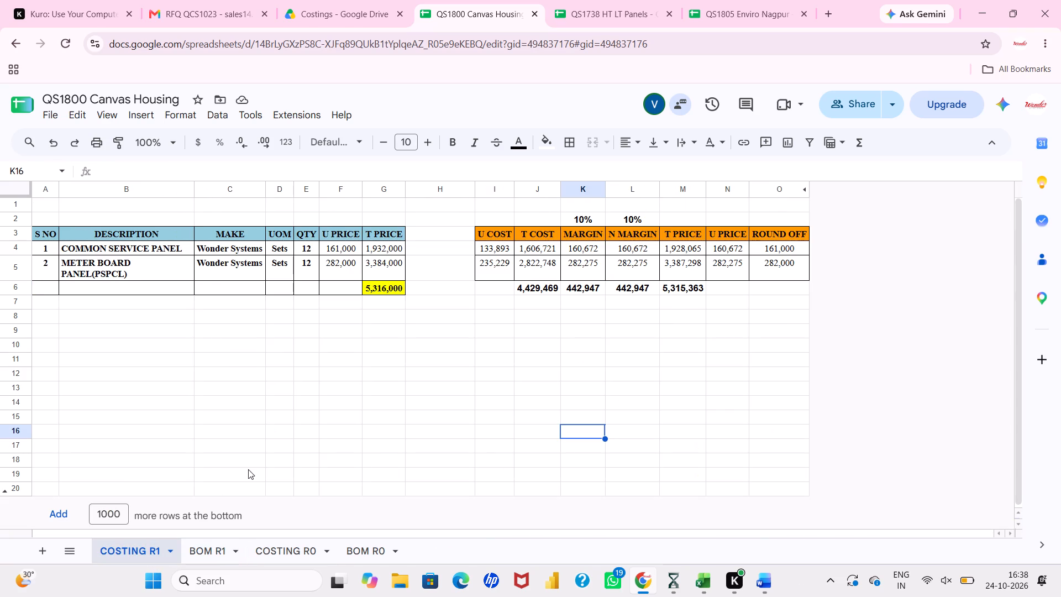
{"action": "left_click", "coordinate": [212, 556]}
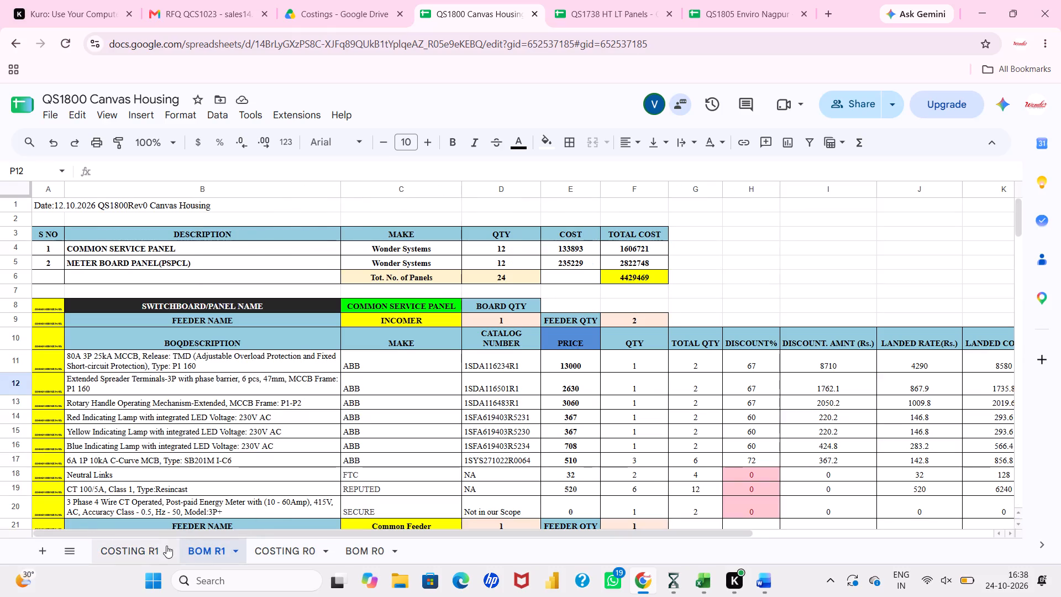
{"action": "left_click", "coordinate": [153, 549]}
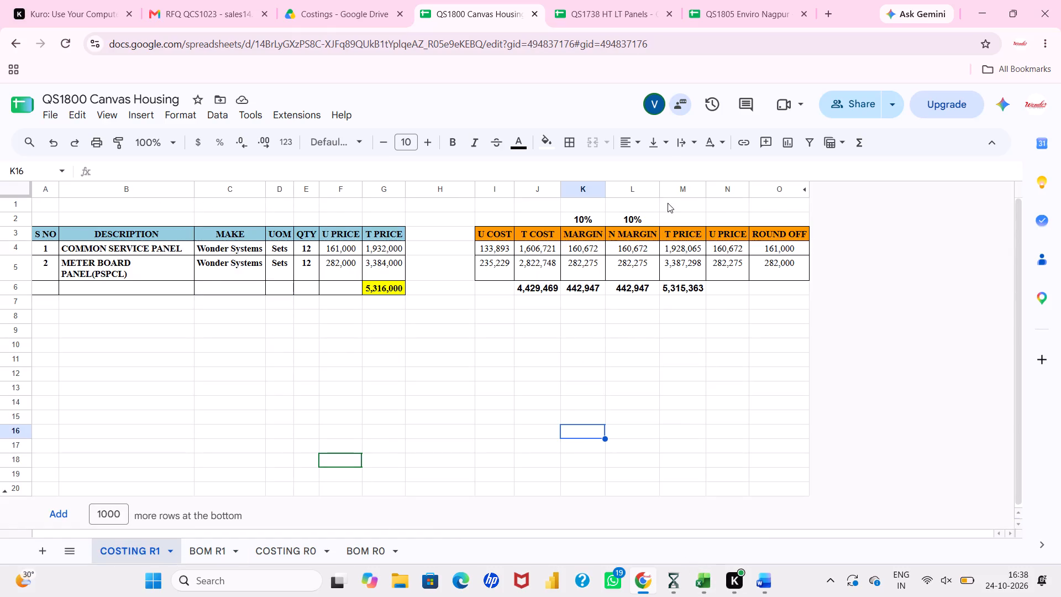
{"action": "left_click", "coordinate": [650, 101]}
{"action": "left_click", "coordinate": [650, 101]}
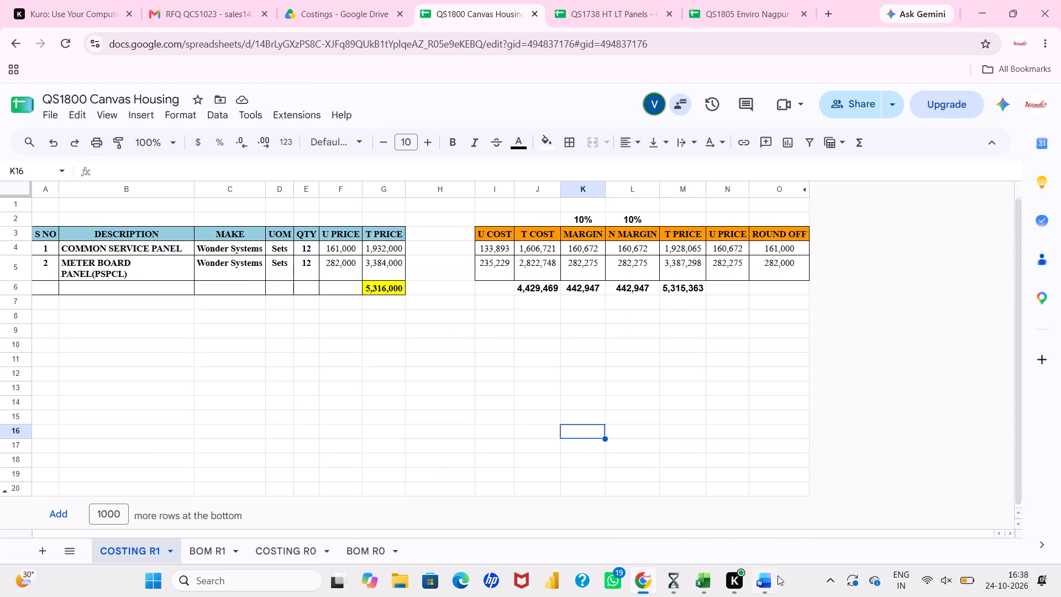
Switch to Word and export the Rev1 dt.24.10.2026 offer as a PDF under its existing file name in the Costings folder.
{"action": "left_click_drag", "start_coordinate": [766, 559], "coordinate": [766, 539]}
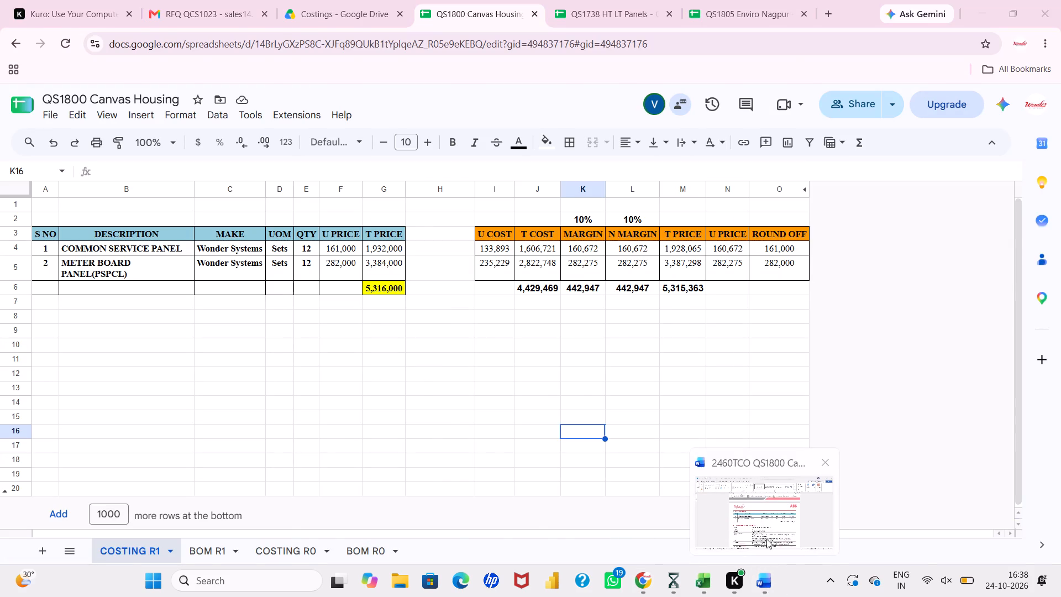
{"action": "left_click", "coordinate": [766, 539]}
{"action": "left_click", "coordinate": [27, 46]}
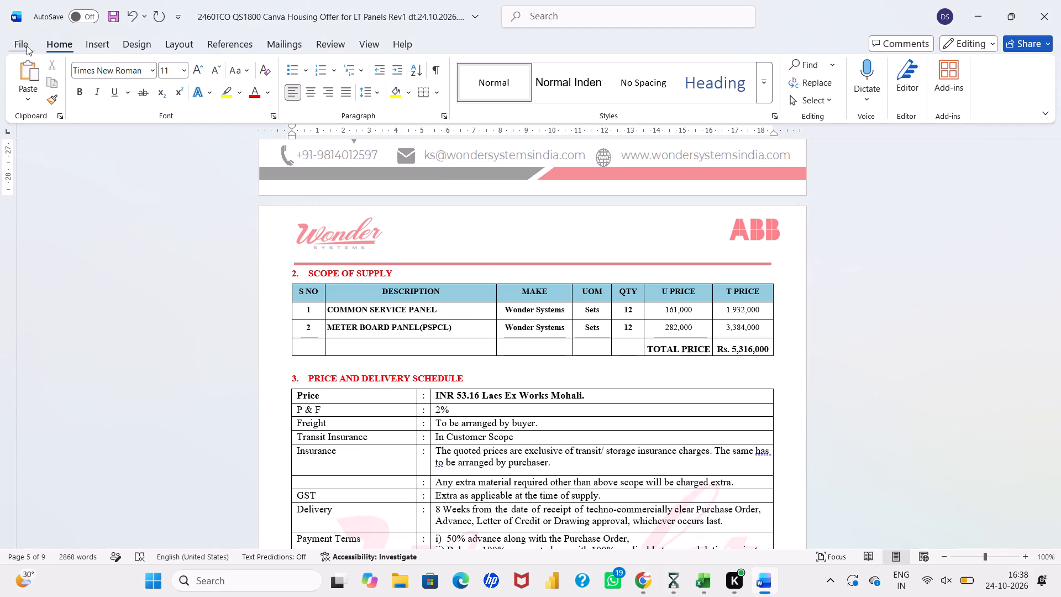
{"action": "left_click", "coordinate": [39, 307]}
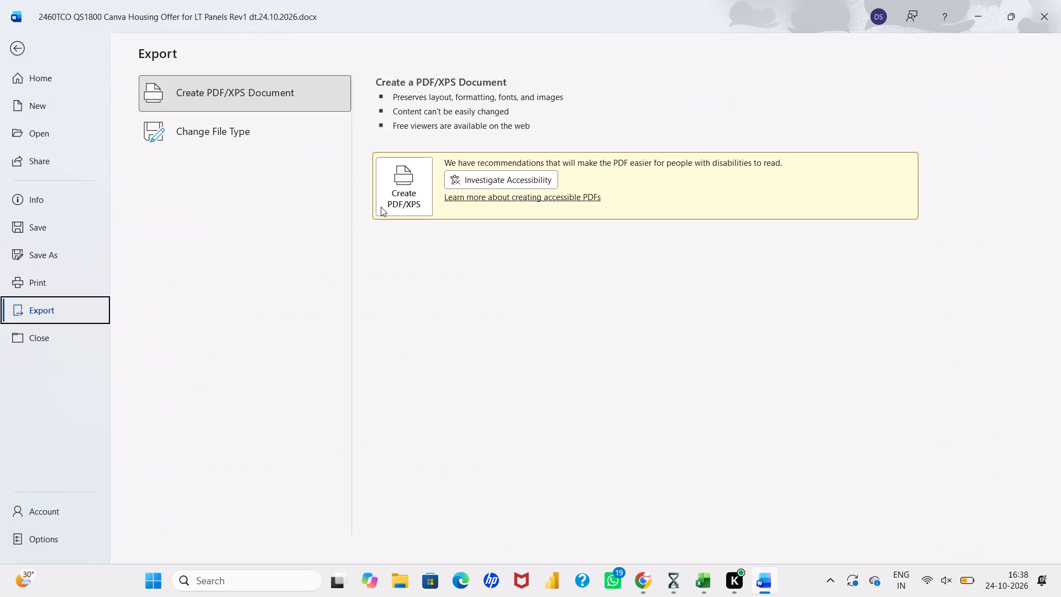
{"action": "left_click", "coordinate": [394, 196]}
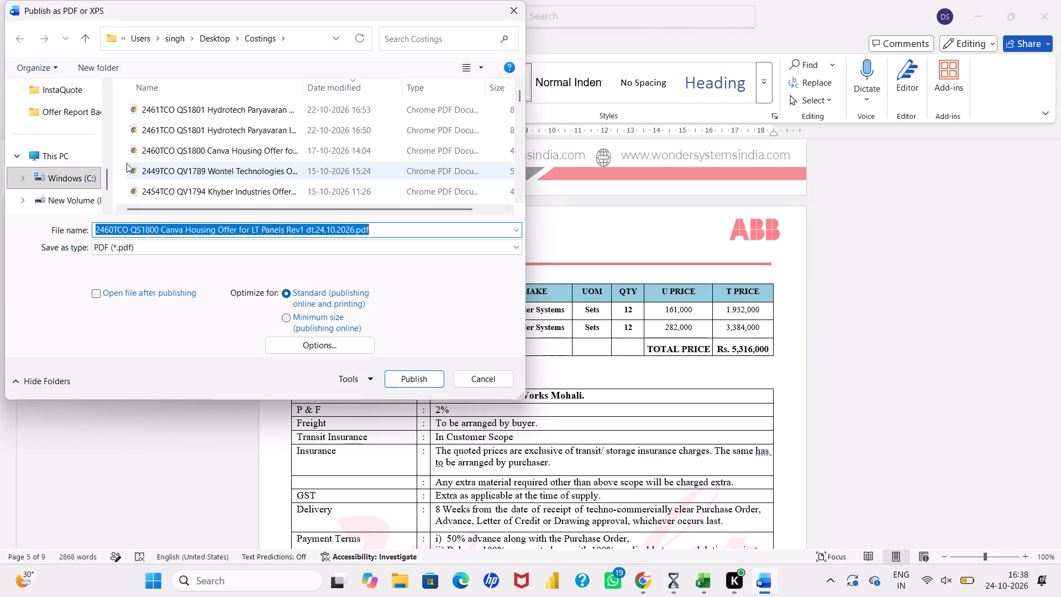
{"action": "left_click", "coordinate": [423, 378]}
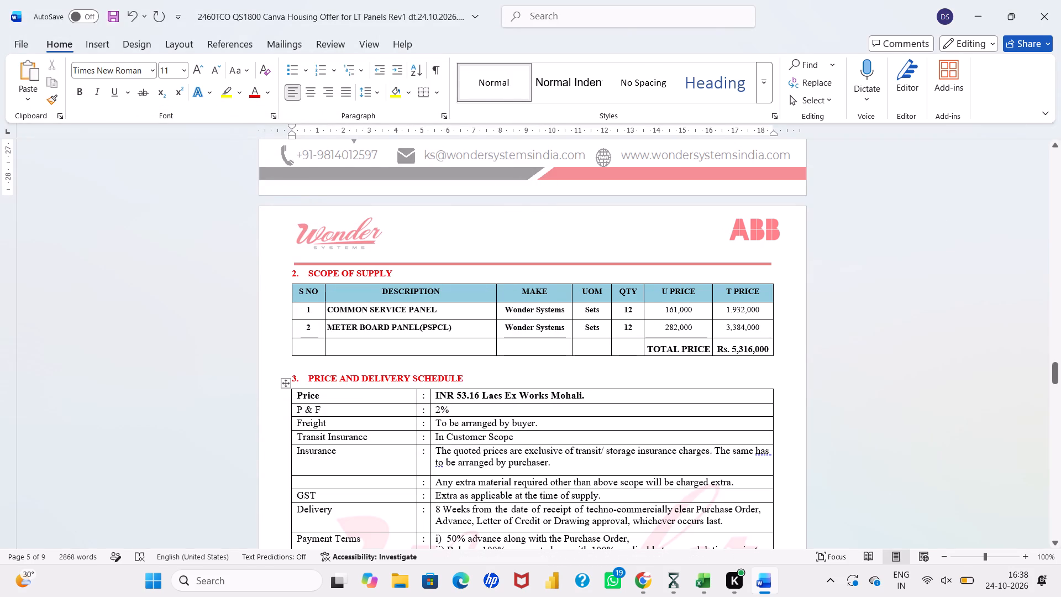
Open the exported Rev1 offer PDF from the Costings folder and review its cover letter and Common Service Panel BOM.
{"action": "left_click", "coordinate": [398, 581]}
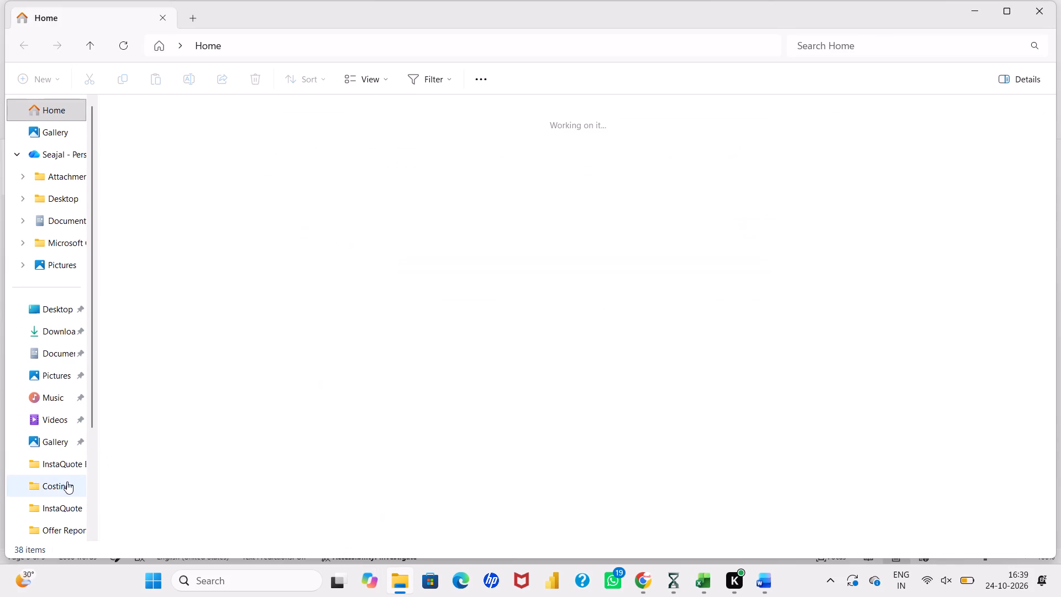
{"action": "double_click", "coordinate": [65, 485]}
{"action": "double_click", "coordinate": [178, 126]}
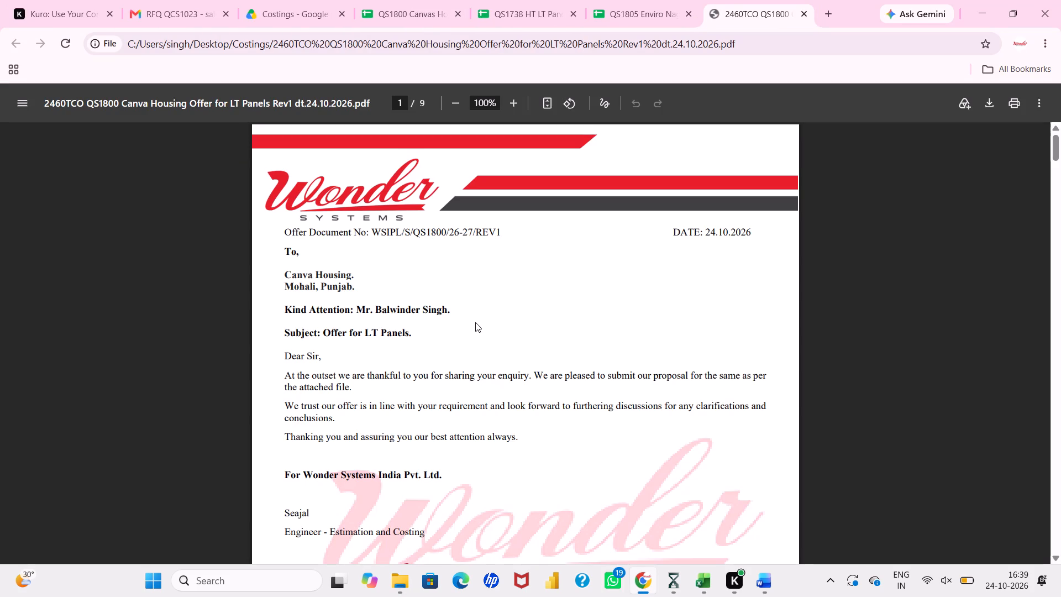
{"action": "scroll", "coordinate": [475, 322], "scroll_direction": "down", "scroll_amount": 5}
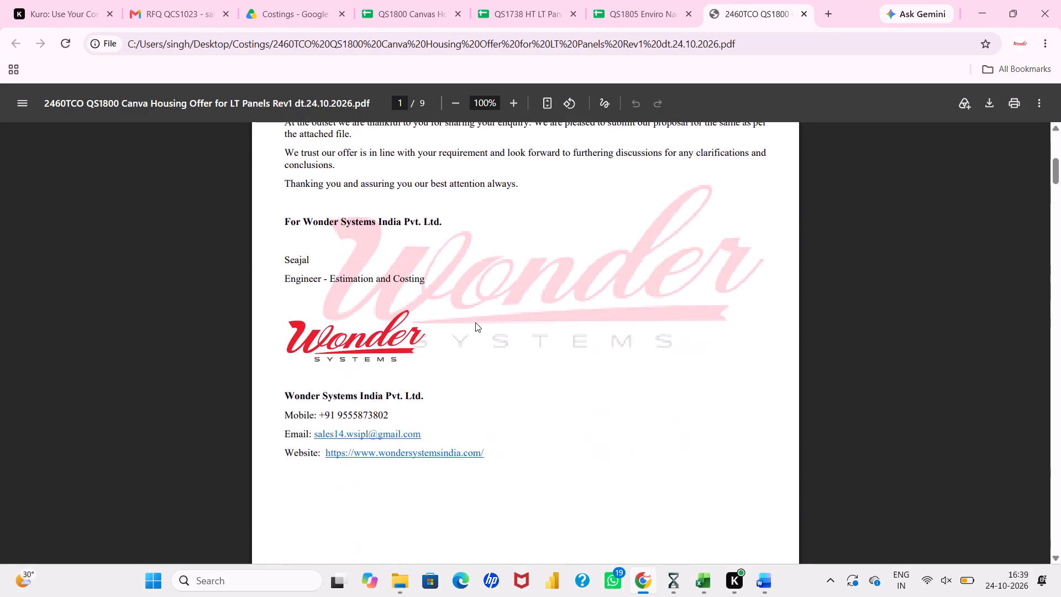
{"action": "scroll", "coordinate": [475, 322], "scroll_direction": "down", "scroll_amount": 1}
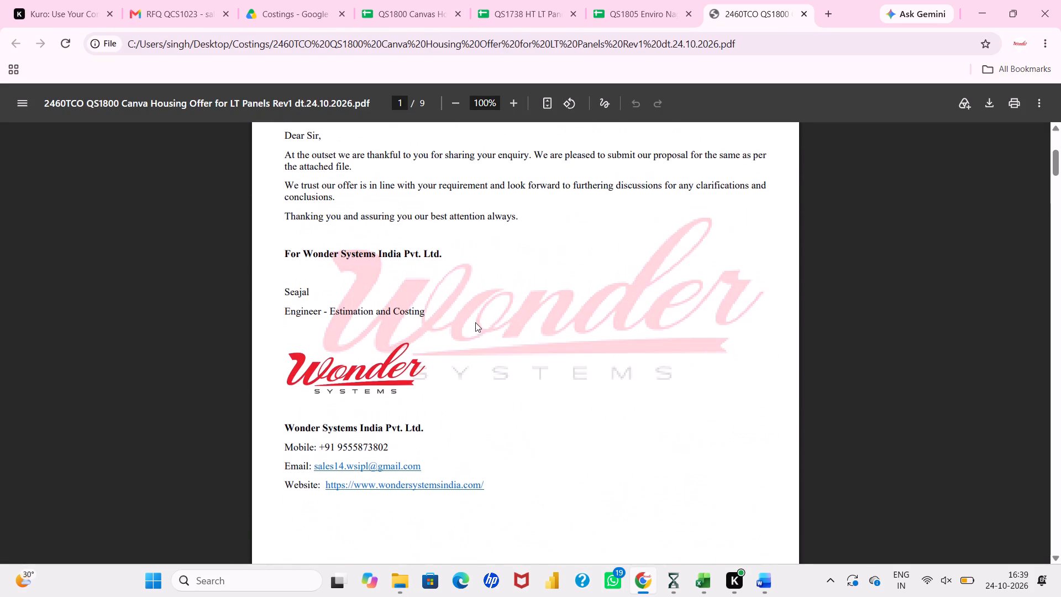
{"action": "scroll", "coordinate": [475, 322], "scroll_direction": "down", "scroll_amount": 7}
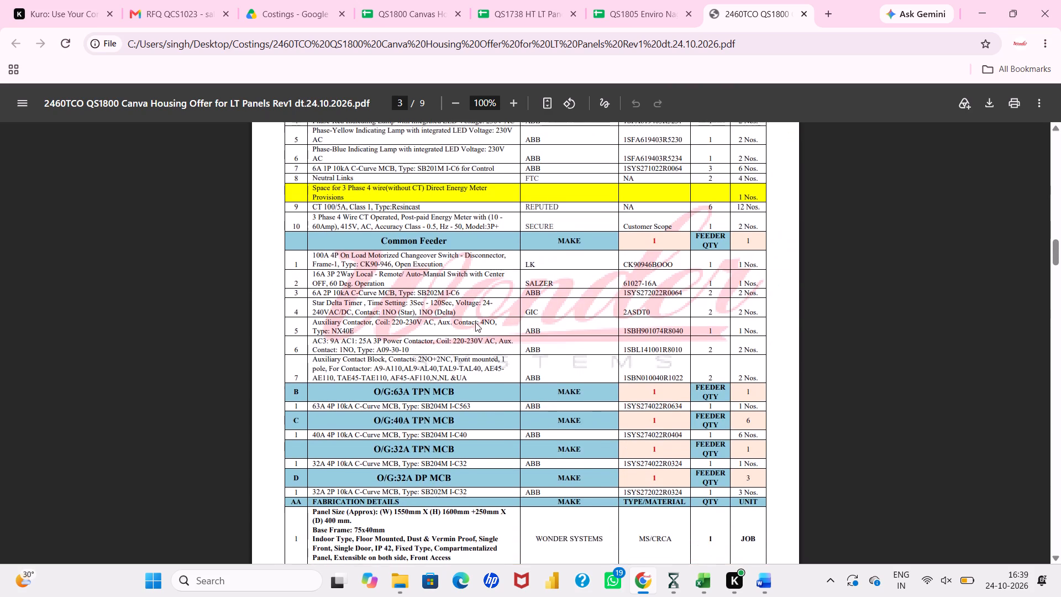
{"action": "scroll", "coordinate": [475, 322], "scroll_direction": "up", "scroll_amount": 1}
{"action": "scroll", "coordinate": [475, 322], "scroll_direction": "down", "scroll_amount": 2}
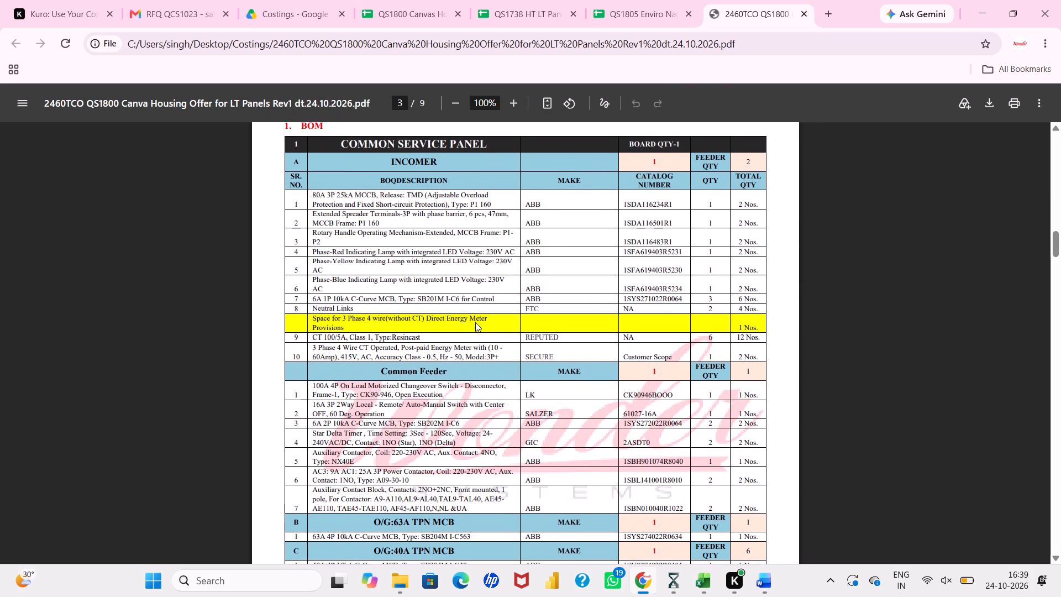
{"action": "scroll", "coordinate": [475, 322], "scroll_direction": "down", "scroll_amount": 1}
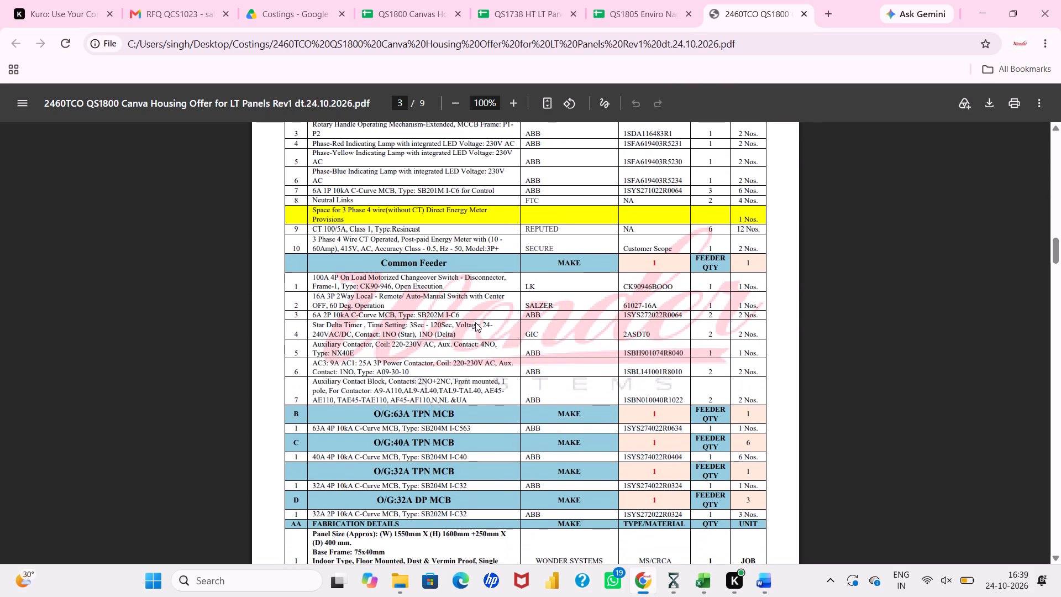
{"action": "scroll", "coordinate": [475, 322], "scroll_direction": "up", "scroll_amount": 1}
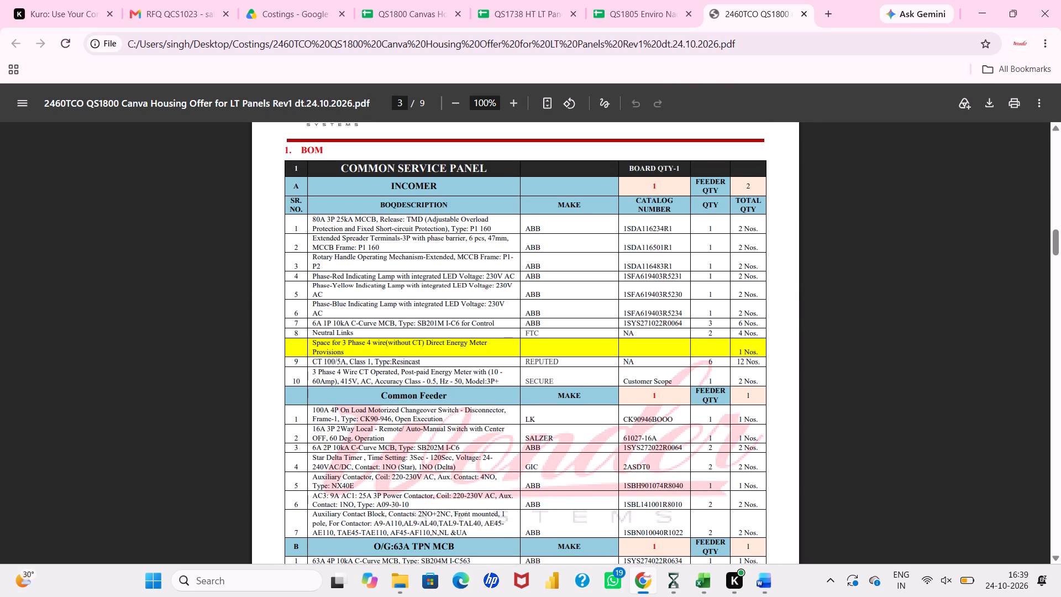
Review the PDF's busbar and wire details and the Meter Board Panel(PSPCL) BOM through the DG incomer, ACCL and fabrication rows.
{"action": "scroll", "coordinate": [641, 449], "scroll_direction": "down", "scroll_amount": 6}
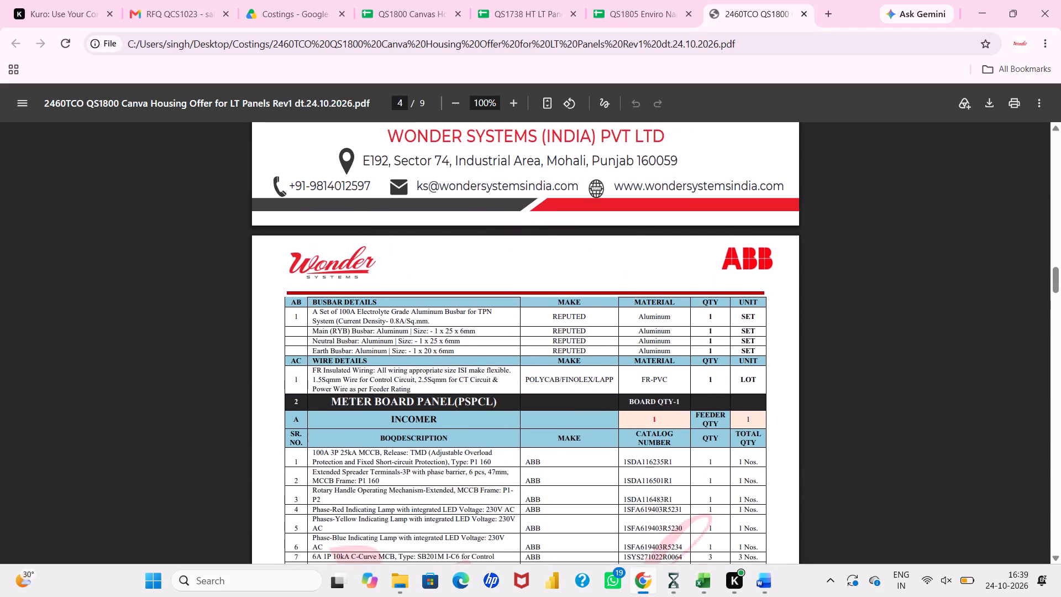
{"action": "scroll", "coordinate": [641, 449], "scroll_direction": "down", "scroll_amount": 3}
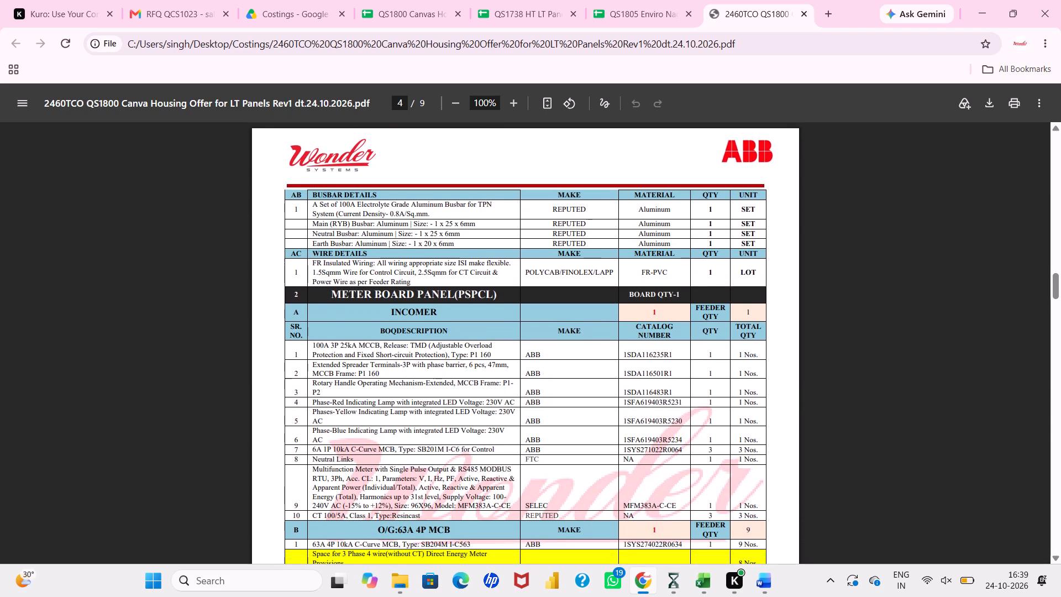
{"action": "scroll", "coordinate": [641, 449], "scroll_direction": "down", "scroll_amount": 3}
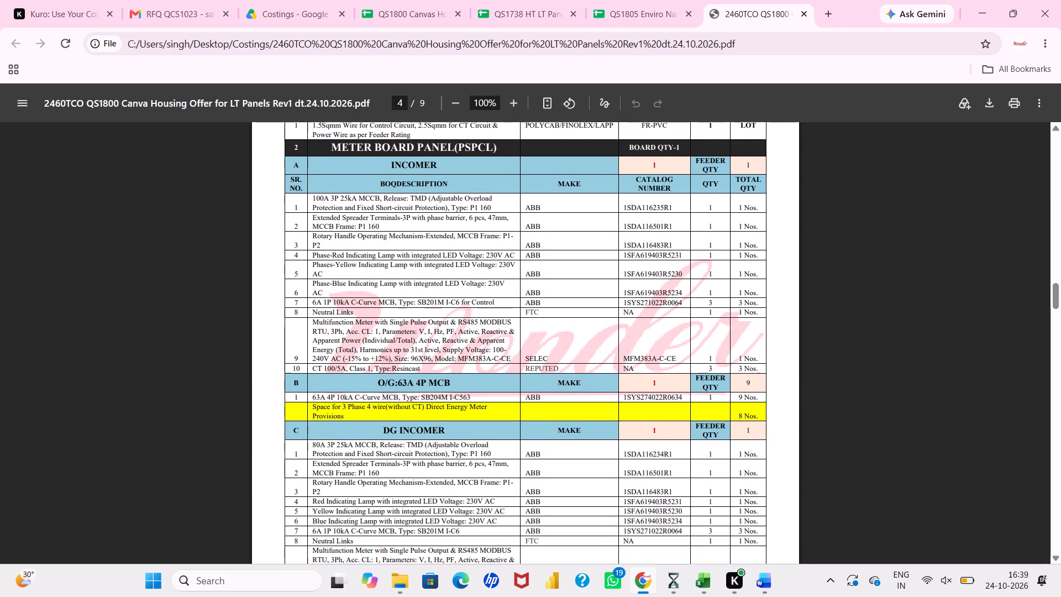
{"action": "scroll", "coordinate": [641, 449], "scroll_direction": "down", "scroll_amount": 3}
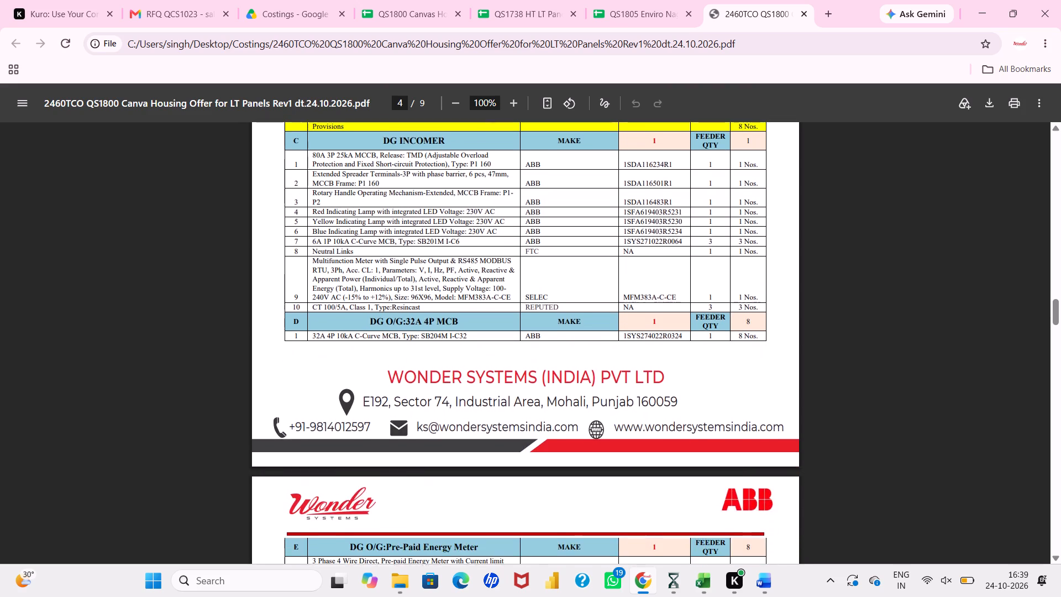
{"action": "scroll", "coordinate": [641, 449], "scroll_direction": "down", "scroll_amount": 4}
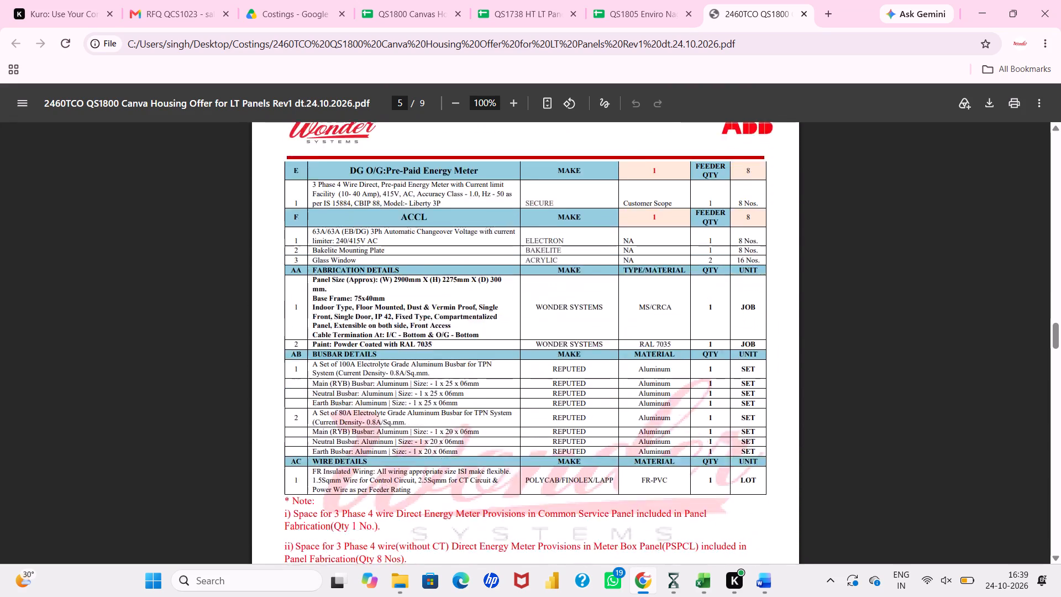
Check the PDF's energy meter notes, Scope of Supply, price schedule and remaining pages through page 9, and close the PDF.
{"action": "scroll", "coordinate": [641, 449], "scroll_direction": "down", "scroll_amount": 4}
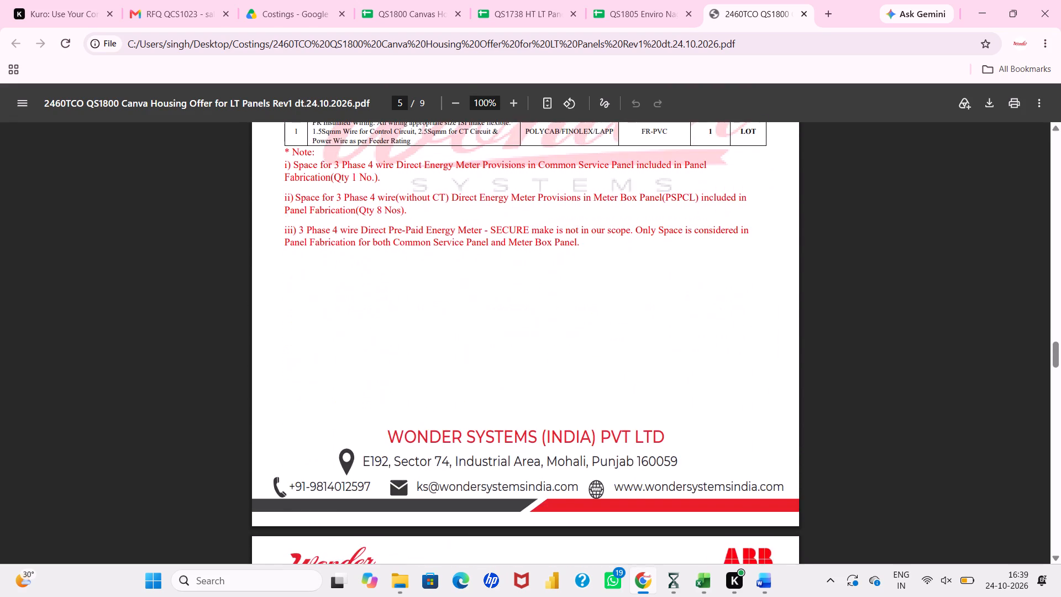
{"action": "scroll", "coordinate": [641, 449], "scroll_direction": "down", "scroll_amount": 2}
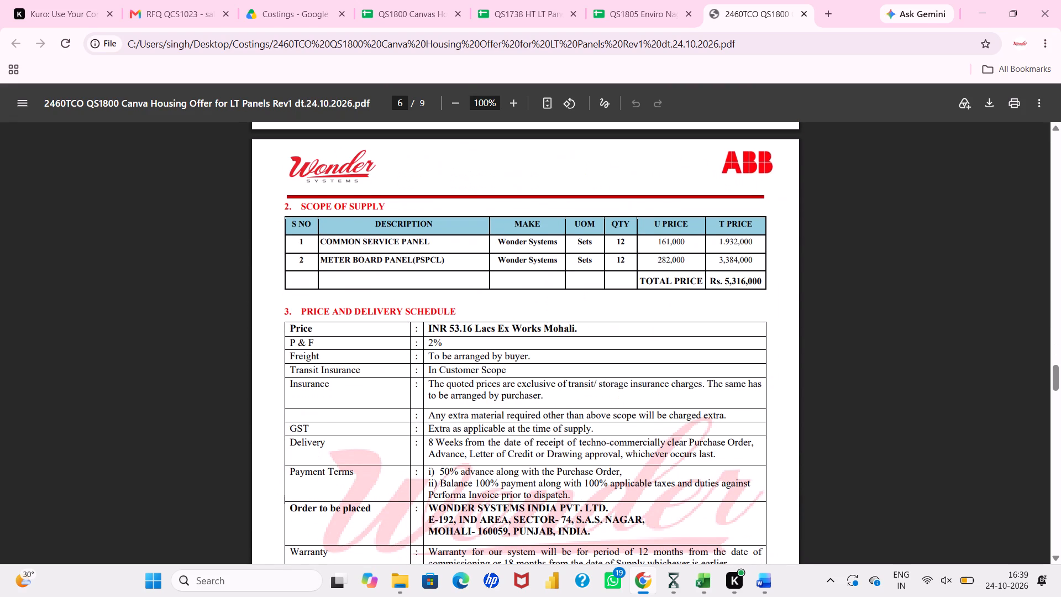
{"action": "scroll", "coordinate": [641, 449], "scroll_direction": "down", "scroll_amount": 2}
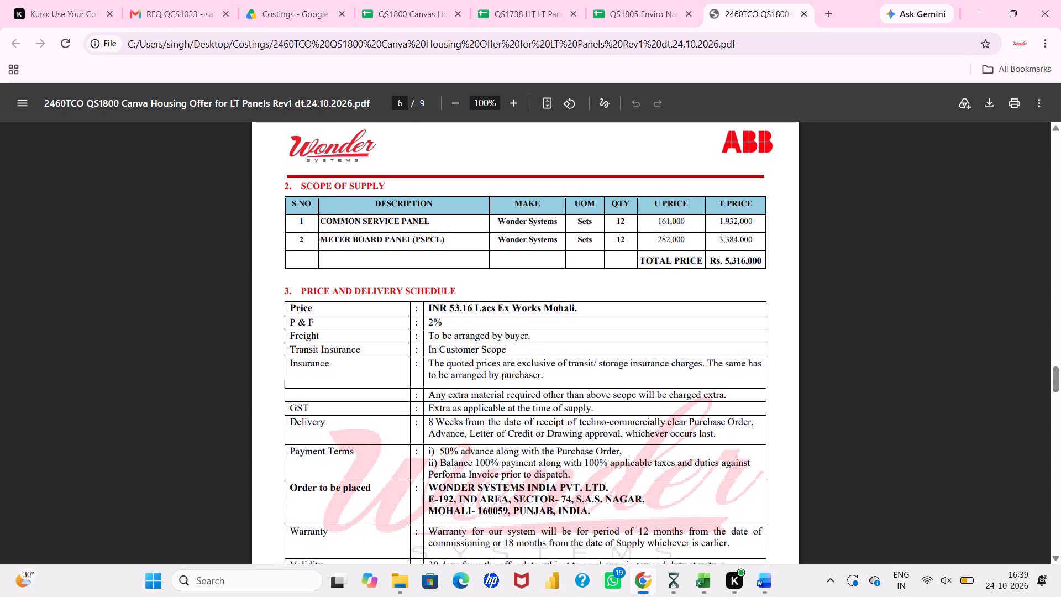
{"action": "scroll", "coordinate": [641, 449], "scroll_direction": "down", "scroll_amount": 9}
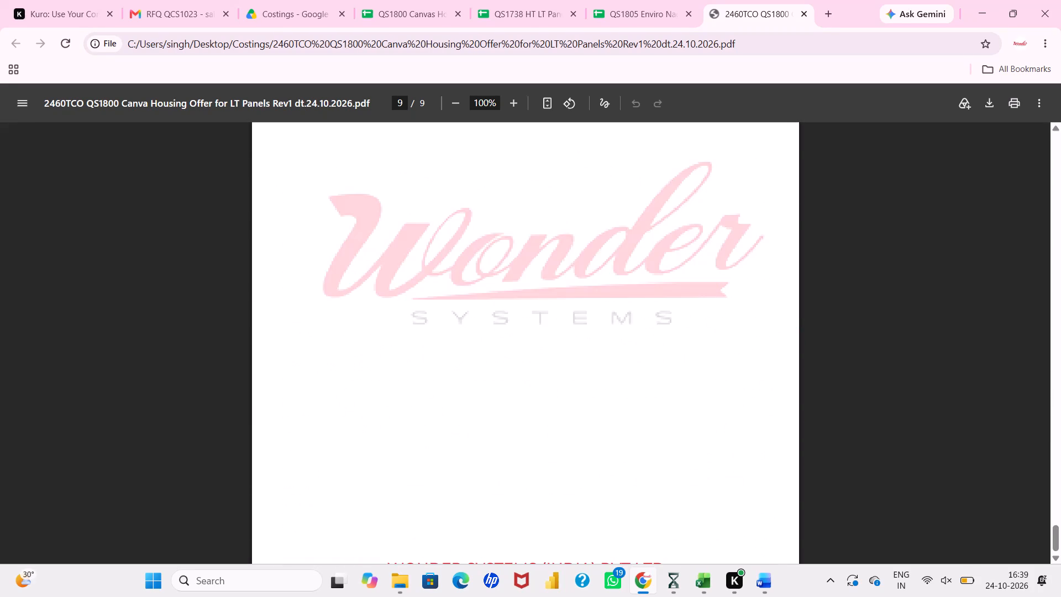
{"action": "scroll", "coordinate": [641, 449], "scroll_direction": "down", "scroll_amount": 3}
{"action": "left_click", "coordinate": [801, 13]}
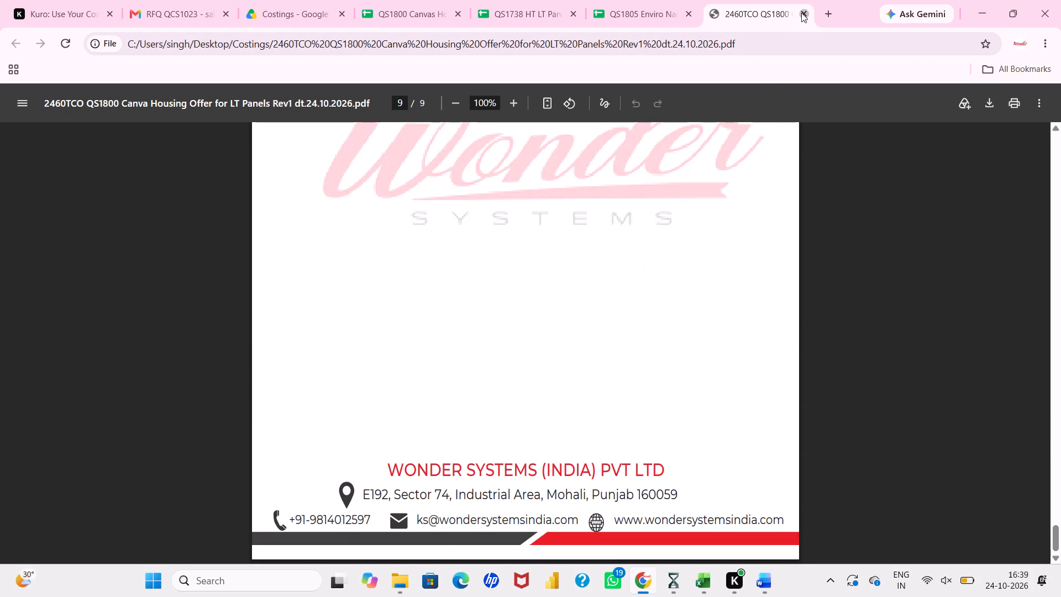
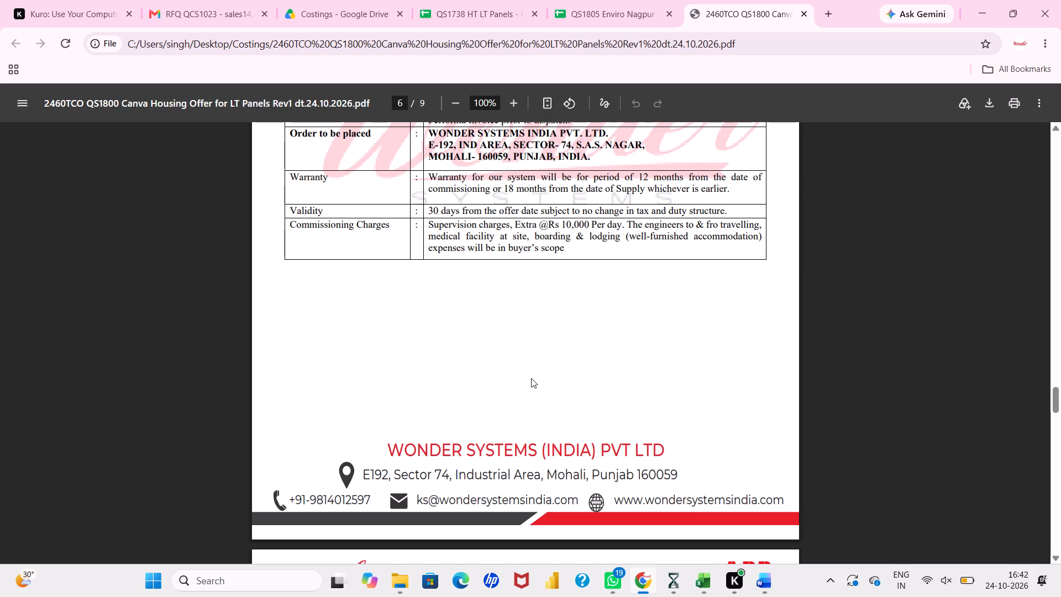
Close the Rev1 offer PDF and look back through the LT BOQ R2 sheet of QS1738 HT LT Panels, above METER BOX-1.
{"action": "left_click", "coordinate": [801, 17]}
{"action": "left_click", "coordinate": [728, 349]}
{"action": "scroll", "coordinate": [728, 349], "scroll_direction": "up", "scroll_amount": 3}
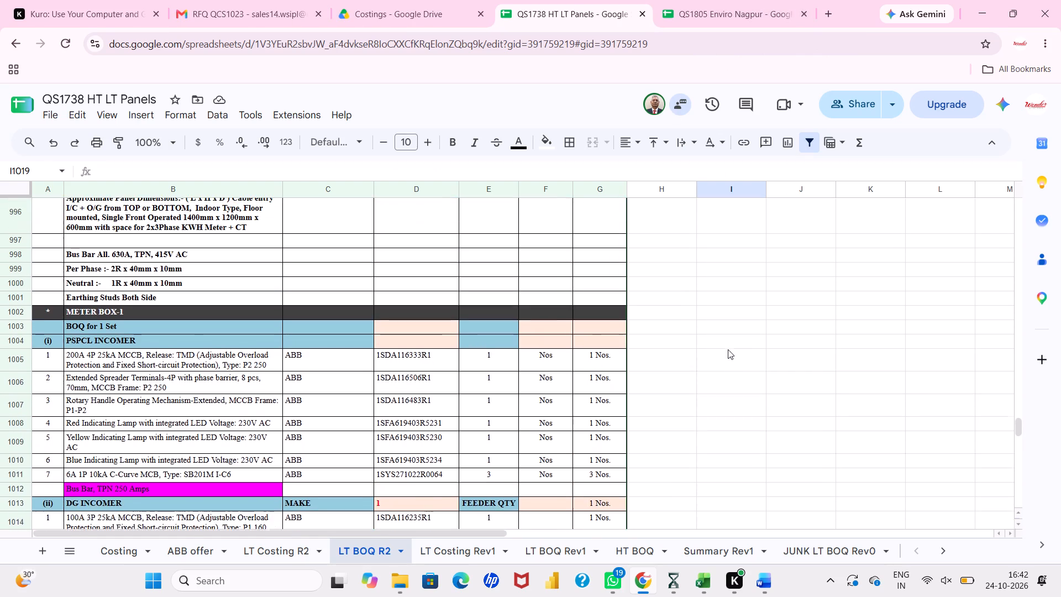
{"action": "scroll", "coordinate": [728, 349], "scroll_direction": "up", "scroll_amount": 6}
{"action": "scroll", "coordinate": [728, 349], "scroll_direction": "up", "scroll_amount": 18}
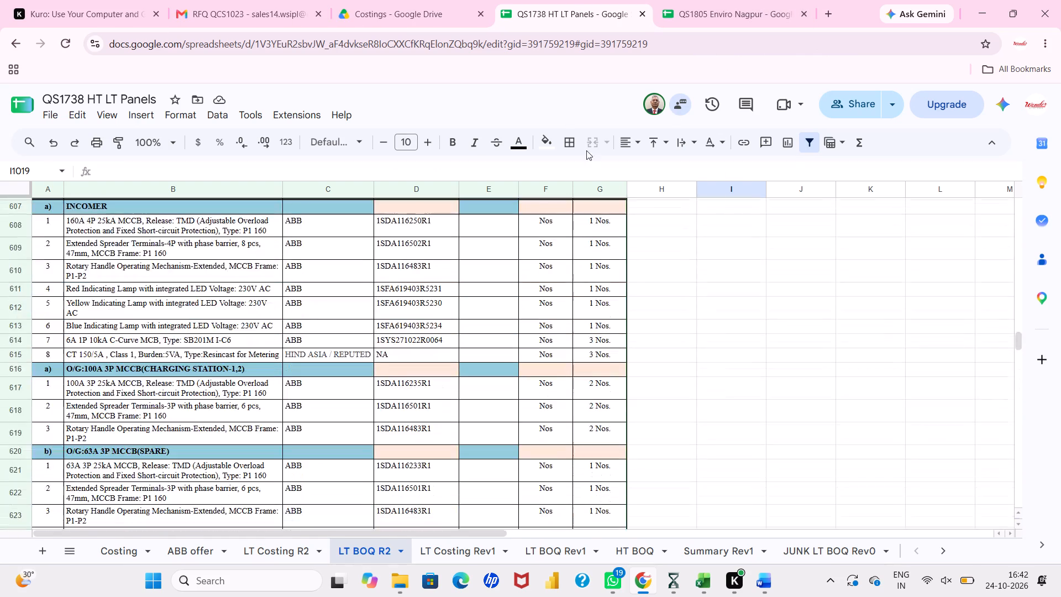
{"action": "scroll", "coordinate": [481, 321], "scroll_direction": "up", "scroll_amount": 5}
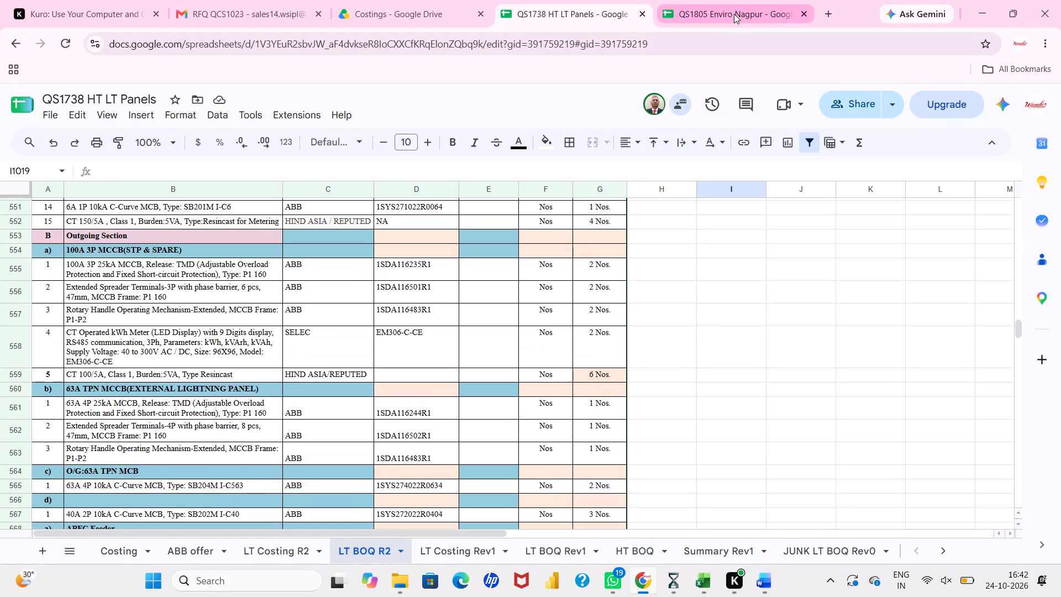
Switch to the QS1805 Enviro Nagpur sheet and review its MCC Panel costing from the main incomer to the total switchgear cost row.
{"action": "left_click", "coordinate": [725, 9]}
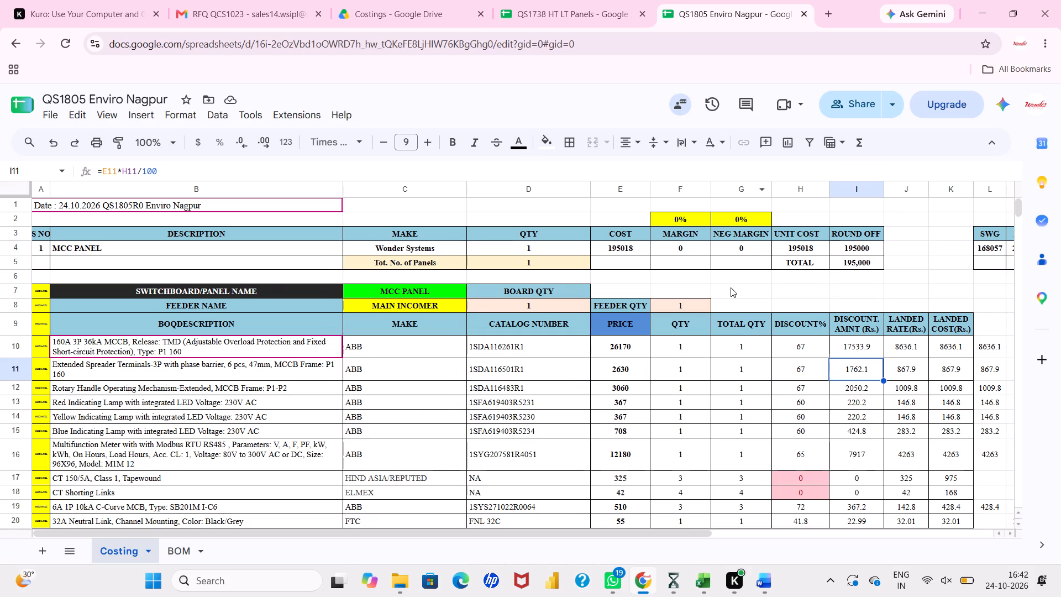
{"action": "left_click", "coordinate": [731, 287]}
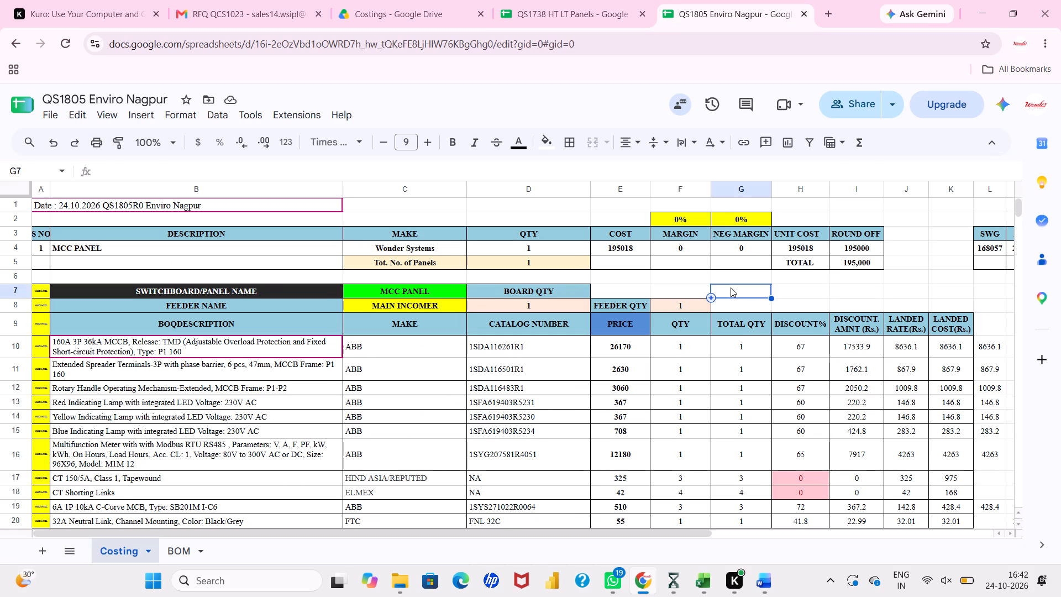
{"action": "scroll", "coordinate": [731, 287], "scroll_direction": "down", "scroll_amount": 9}
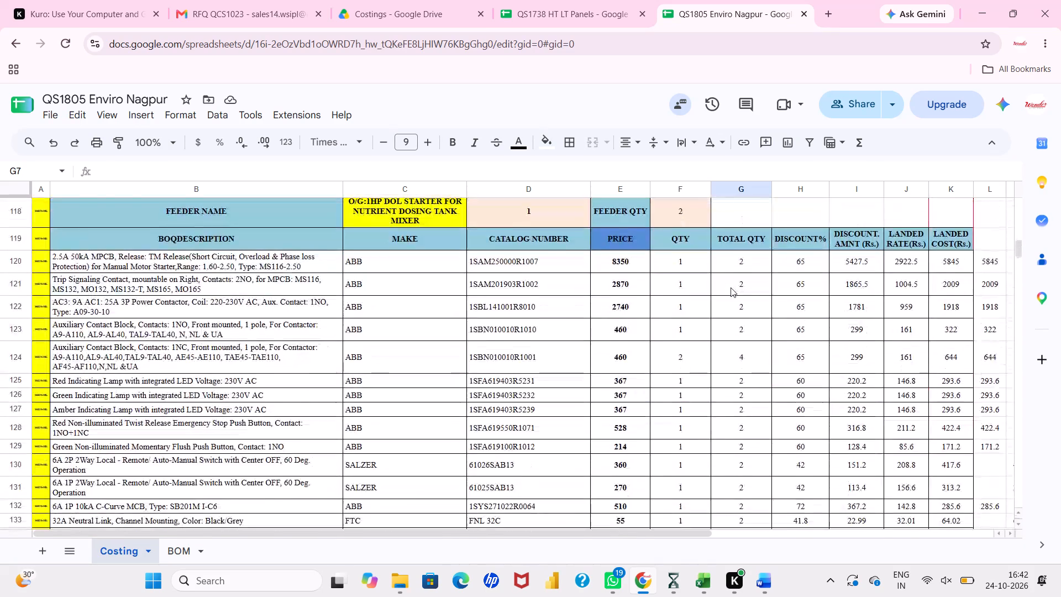
{"action": "scroll", "coordinate": [731, 287], "scroll_direction": "down", "scroll_amount": 5}
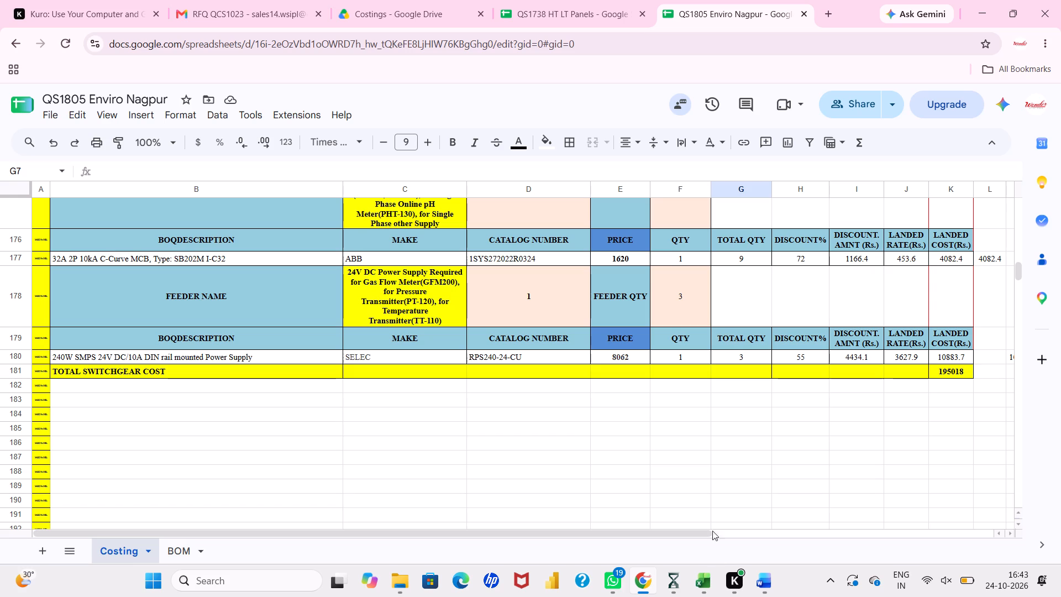
Switch to the Price_List workbook in Excel, maximise it, and review the BOM sheet's panel costs down to METER BOX-1.
{"action": "left_click", "coordinate": [706, 582]}
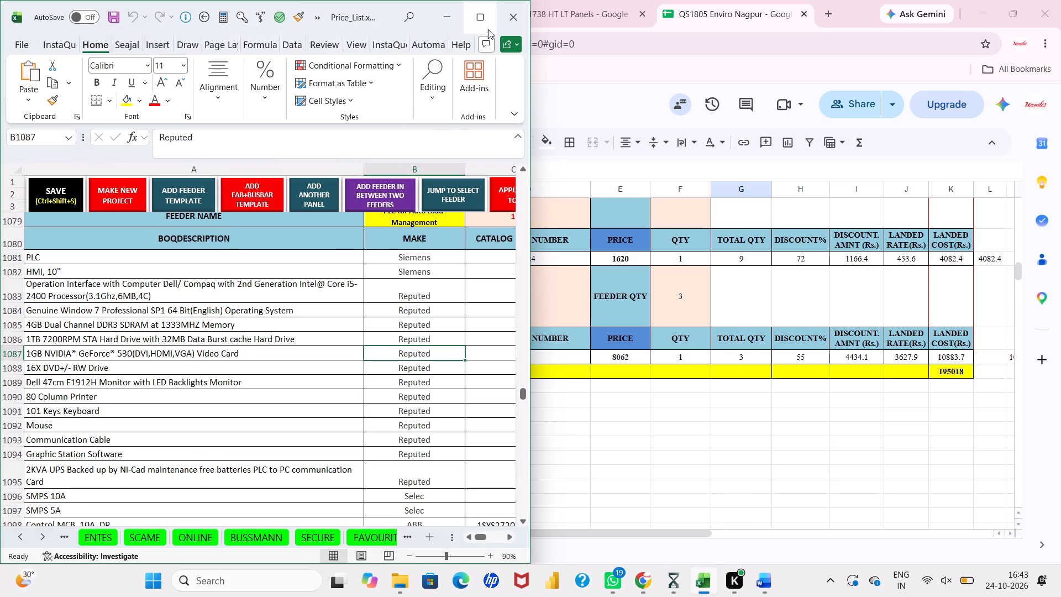
{"action": "left_click", "coordinate": [488, 28]}
{"action": "scroll", "coordinate": [514, 290], "scroll_direction": "right", "scroll_amount": 1}
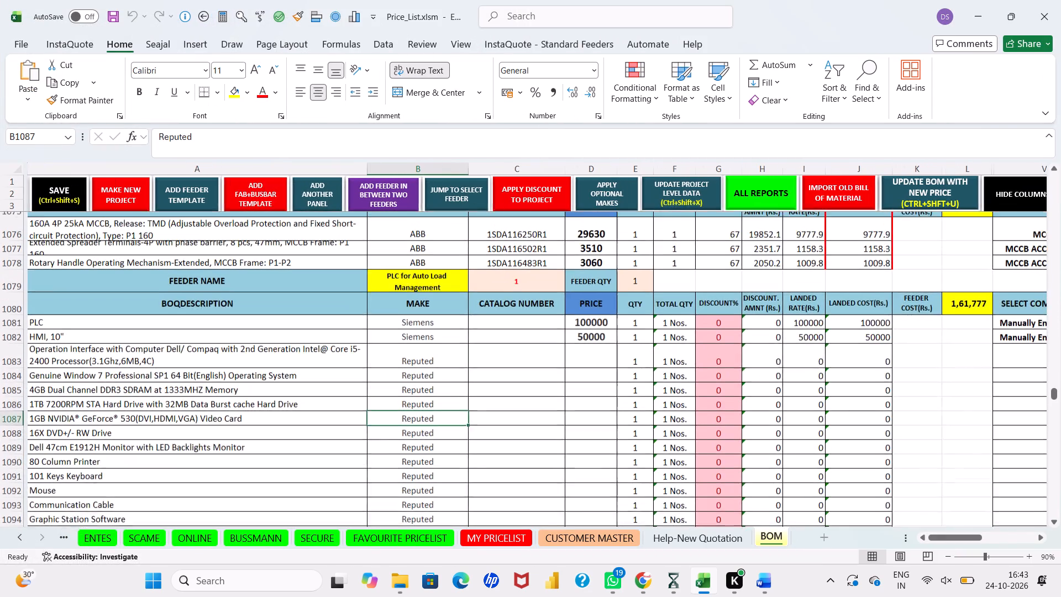
{"action": "scroll", "coordinate": [514, 290], "scroll_direction": "down", "scroll_amount": 9}
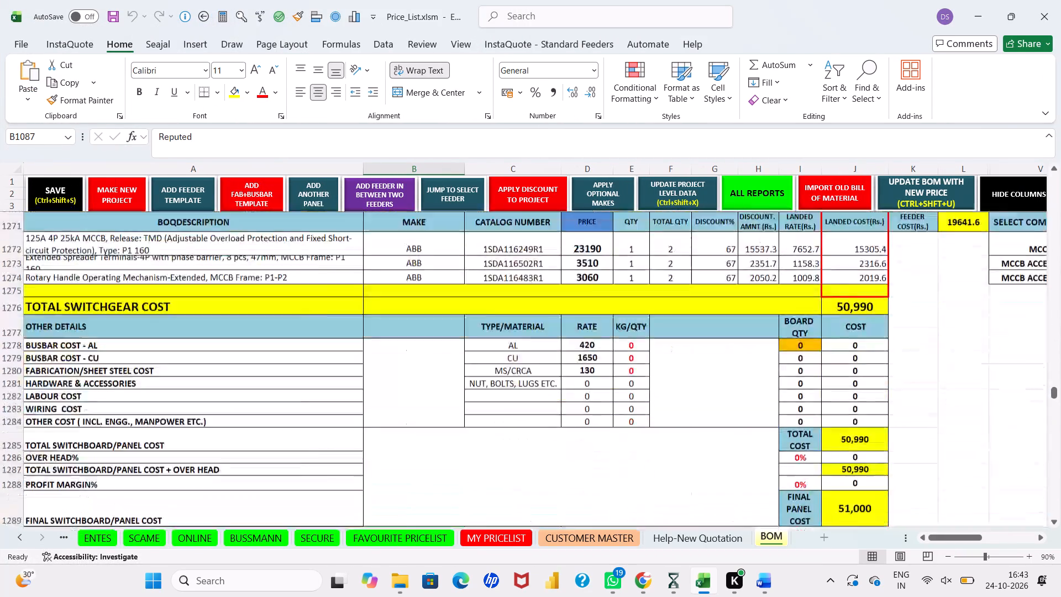
{"action": "scroll", "coordinate": [514, 290], "scroll_direction": "down", "scroll_amount": 4}
{"action": "scroll", "coordinate": [514, 290], "scroll_direction": "up", "scroll_amount": 1}
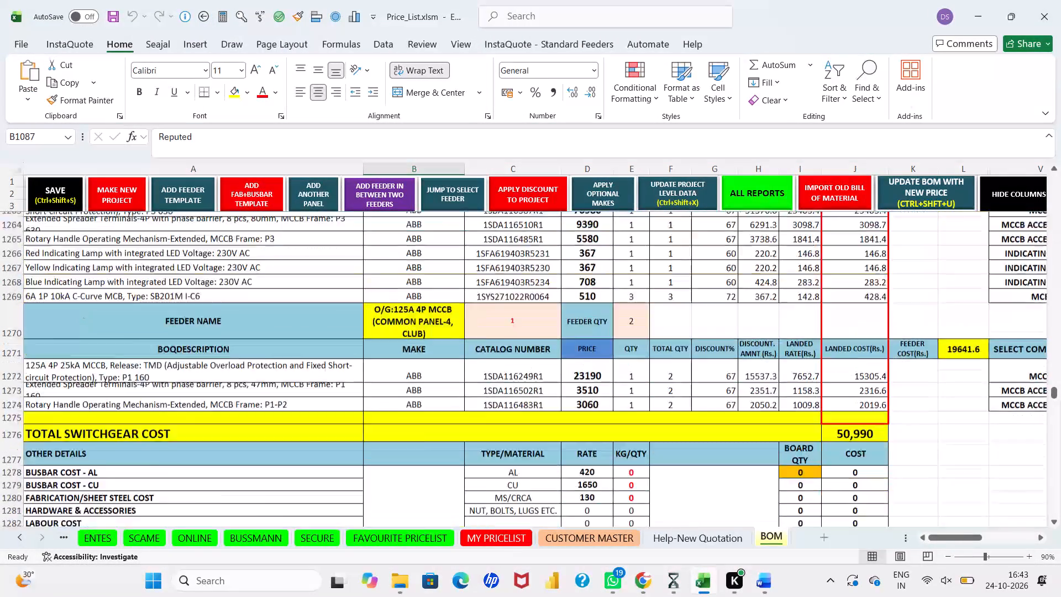
{"action": "scroll", "coordinate": [514, 290], "scroll_direction": "down", "scroll_amount": 2}
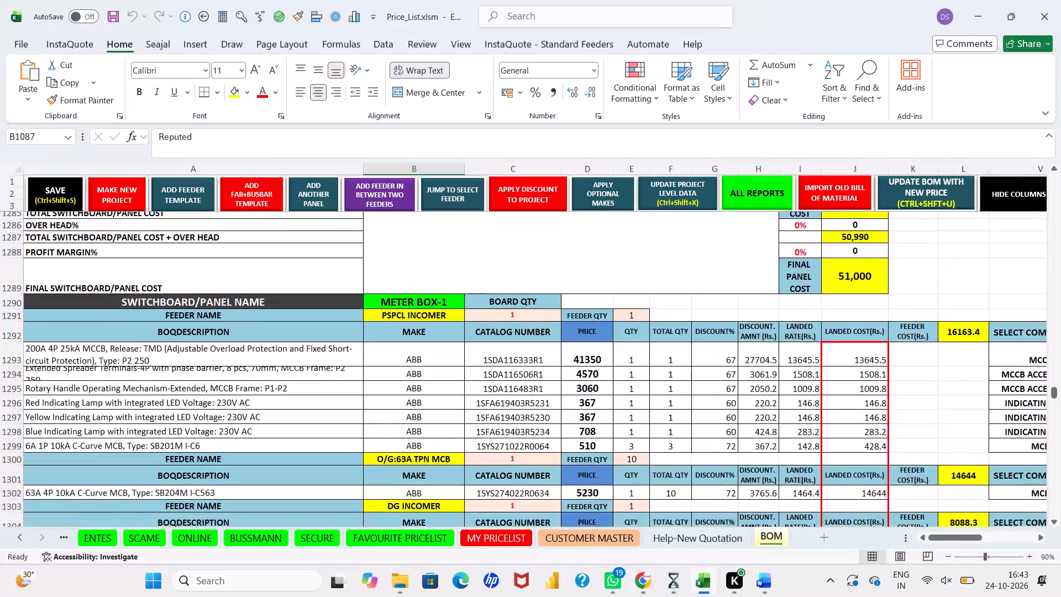
Save the Price_List workbook with the BOM sheet's built-in save macro.
{"action": "left_click", "coordinate": [71, 191]}
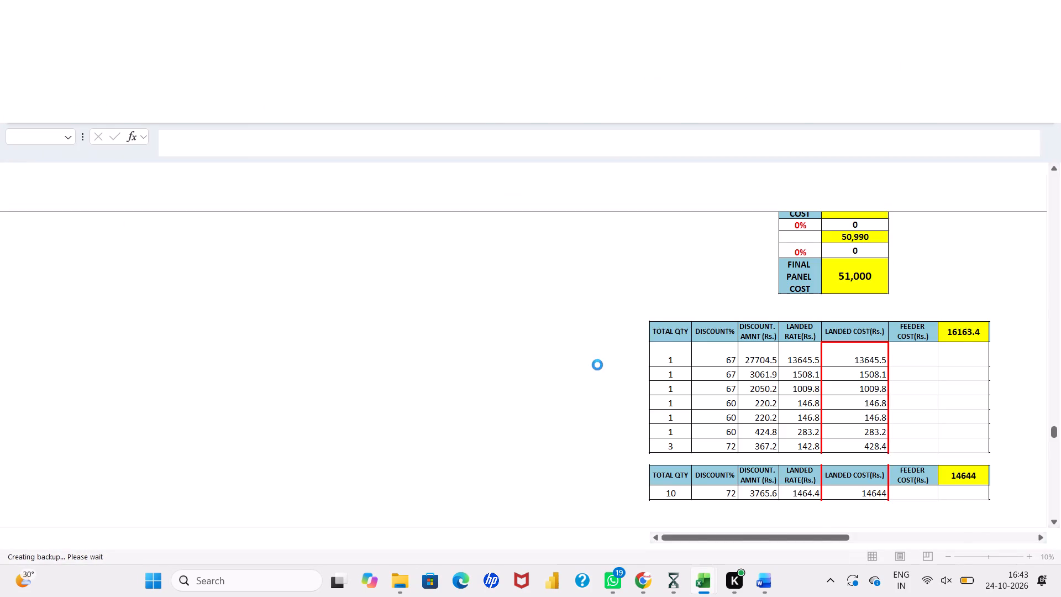
{"action": "left_click", "coordinate": [629, 365]}
Review the METER BOX-1 feeders in the BOM sheet, including the DG incomer, 40A TPN MCB and ACCL rows.
{"action": "scroll", "coordinate": [629, 365], "scroll_direction": "down", "scroll_amount": 1}
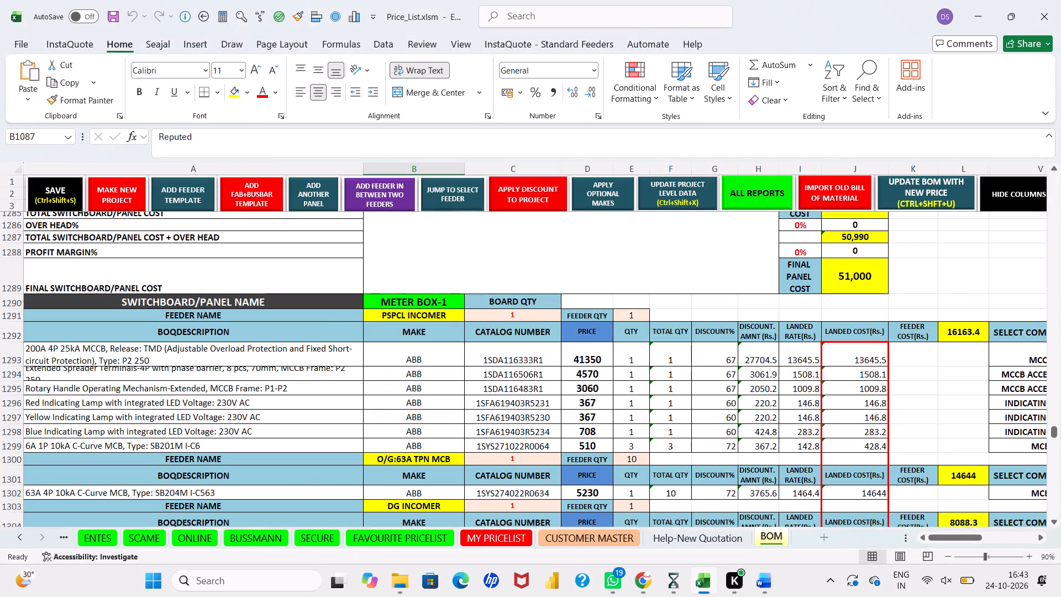
{"action": "scroll", "coordinate": [629, 365], "scroll_direction": "down", "scroll_amount": 1}
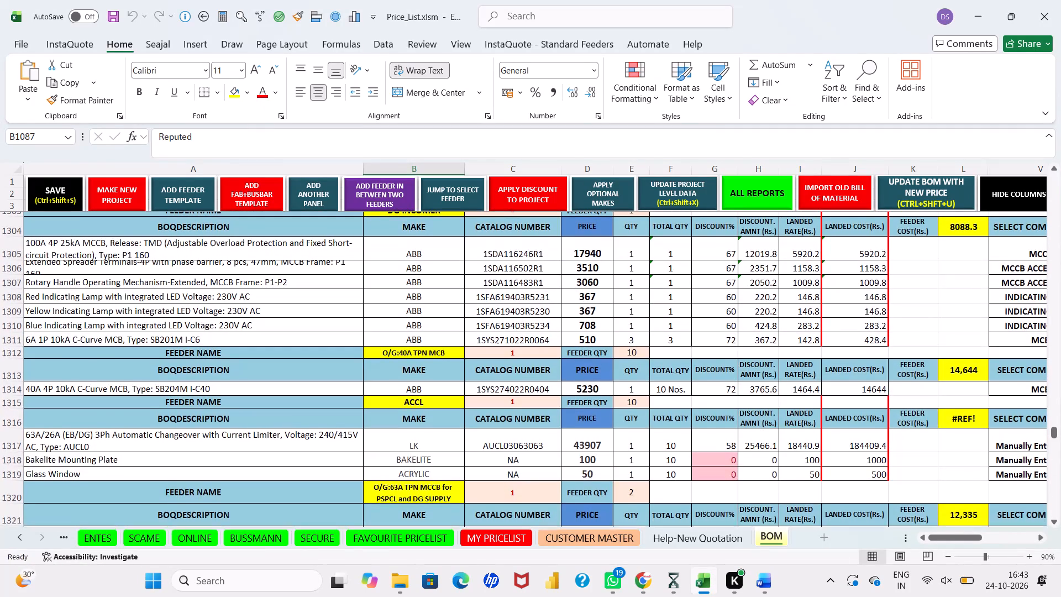
{"action": "scroll", "coordinate": [629, 365], "scroll_direction": "down", "scroll_amount": 1}
{"action": "scroll", "coordinate": [629, 365], "scroll_direction": "up", "scroll_amount": 1}
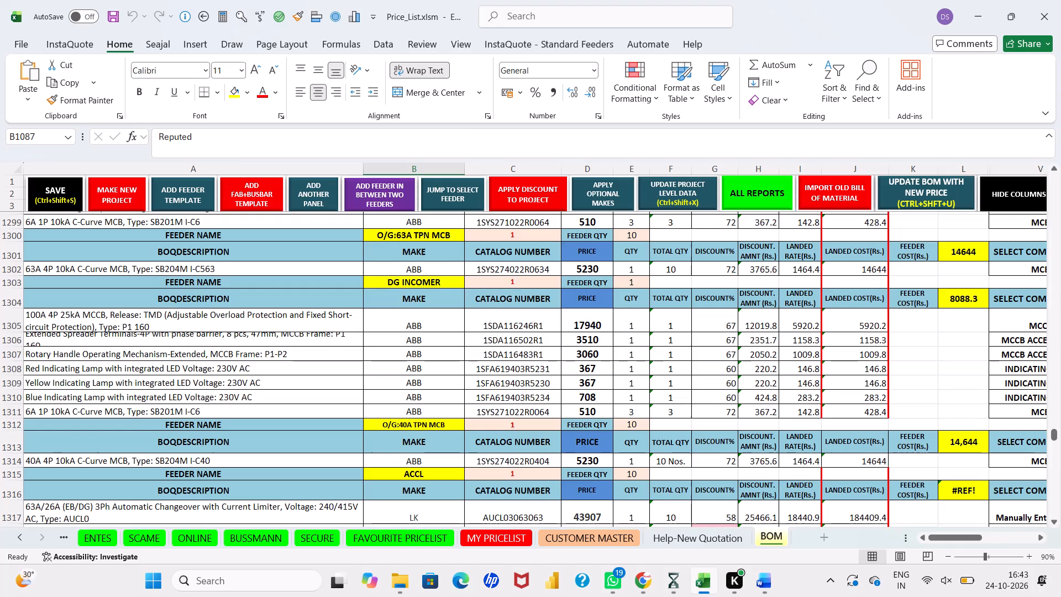